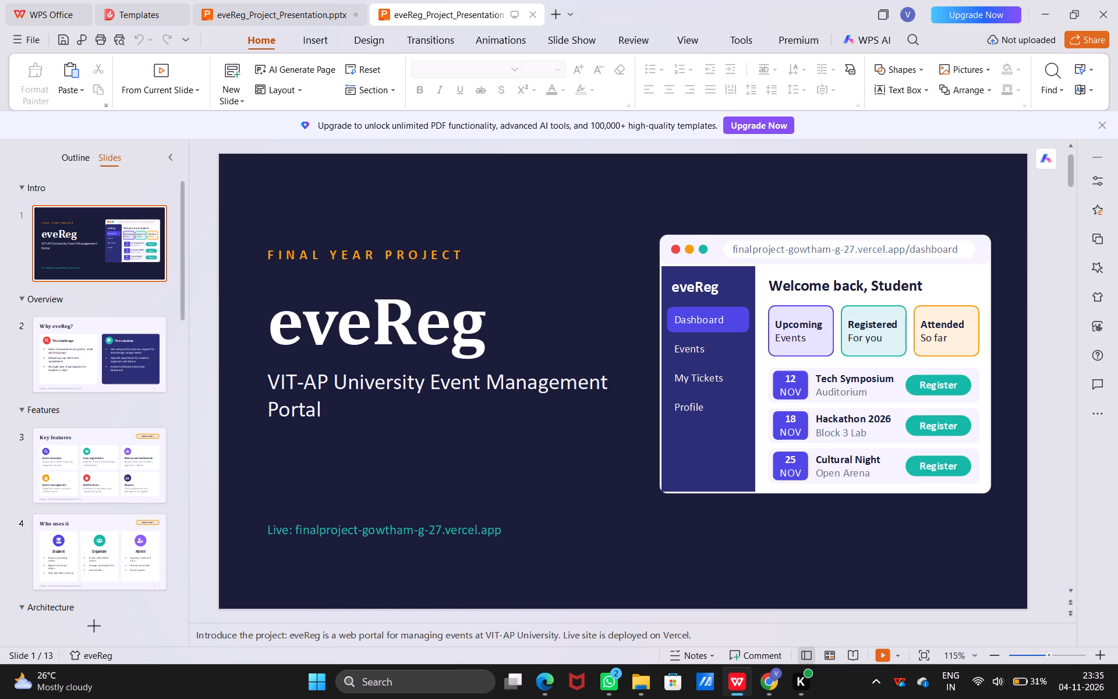
Review the downloaded eveReg deck slide by slide, from the cover through to the Thank you slide.
key("Down")
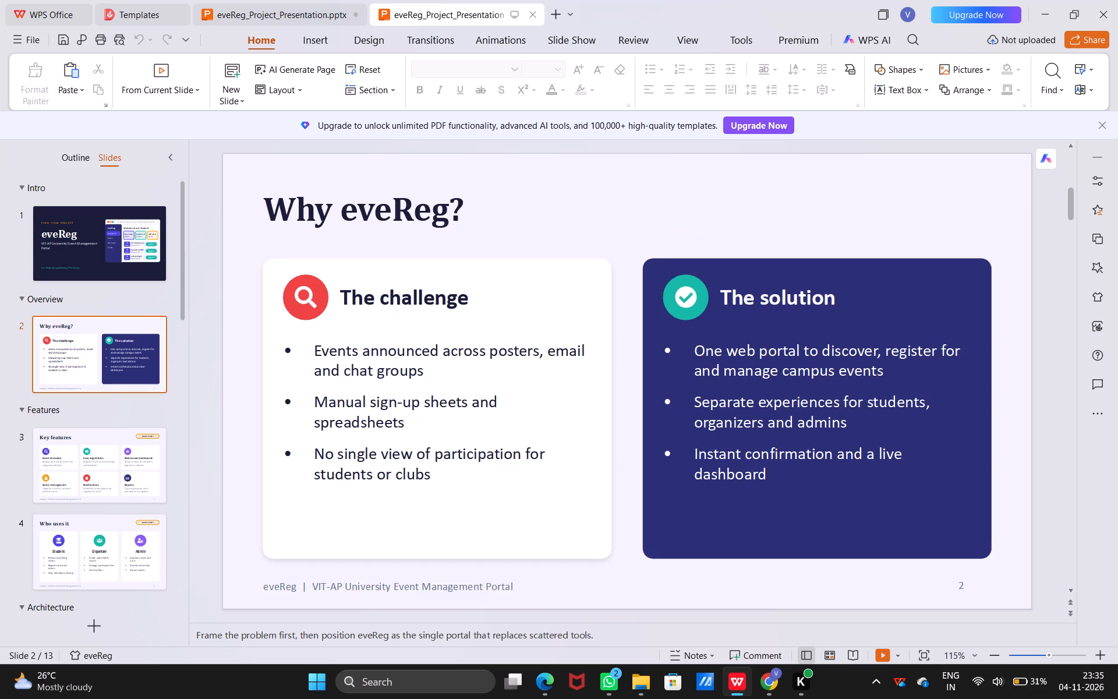
key("Down")
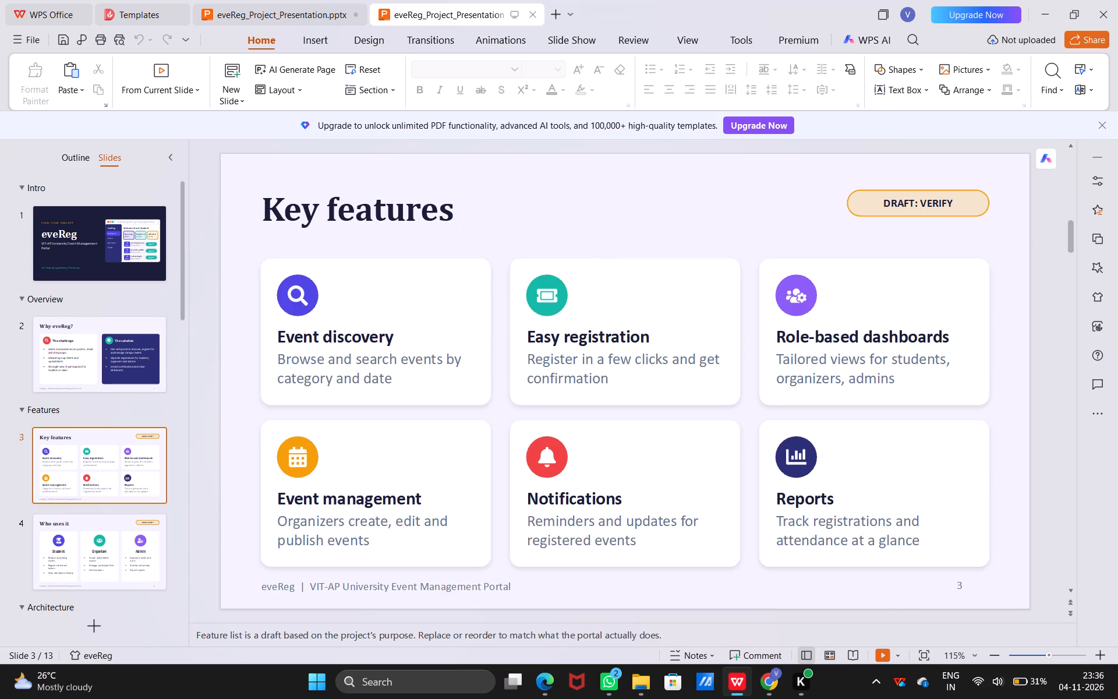
key("Down")
key("Down")
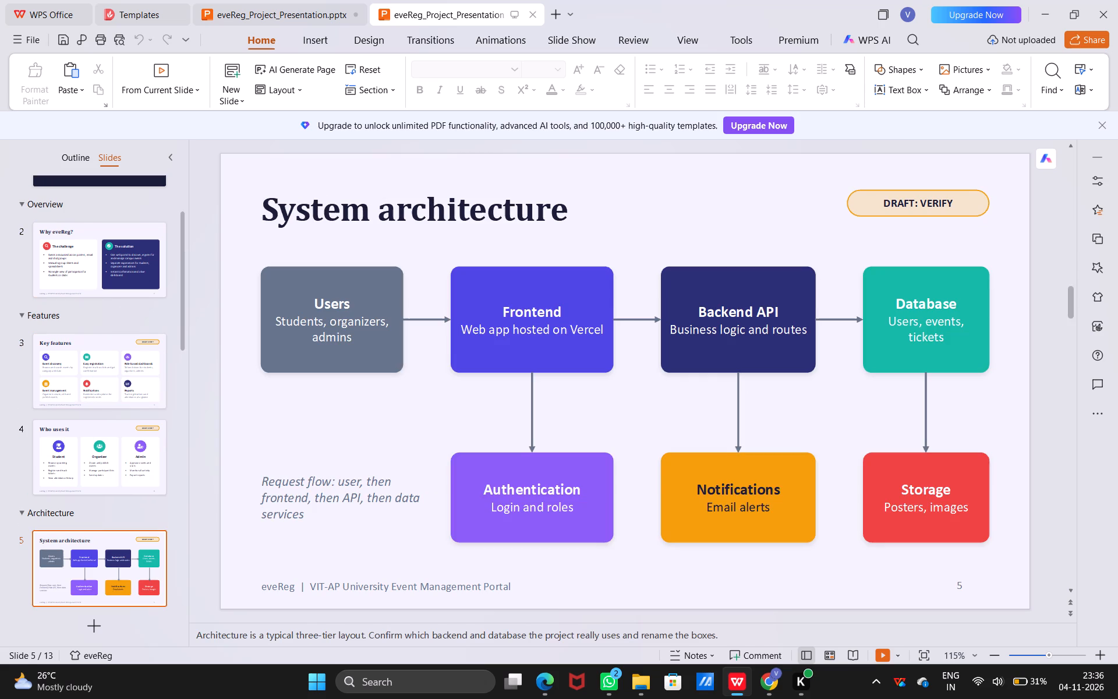
key("Down")
key("Down")
key("Down")
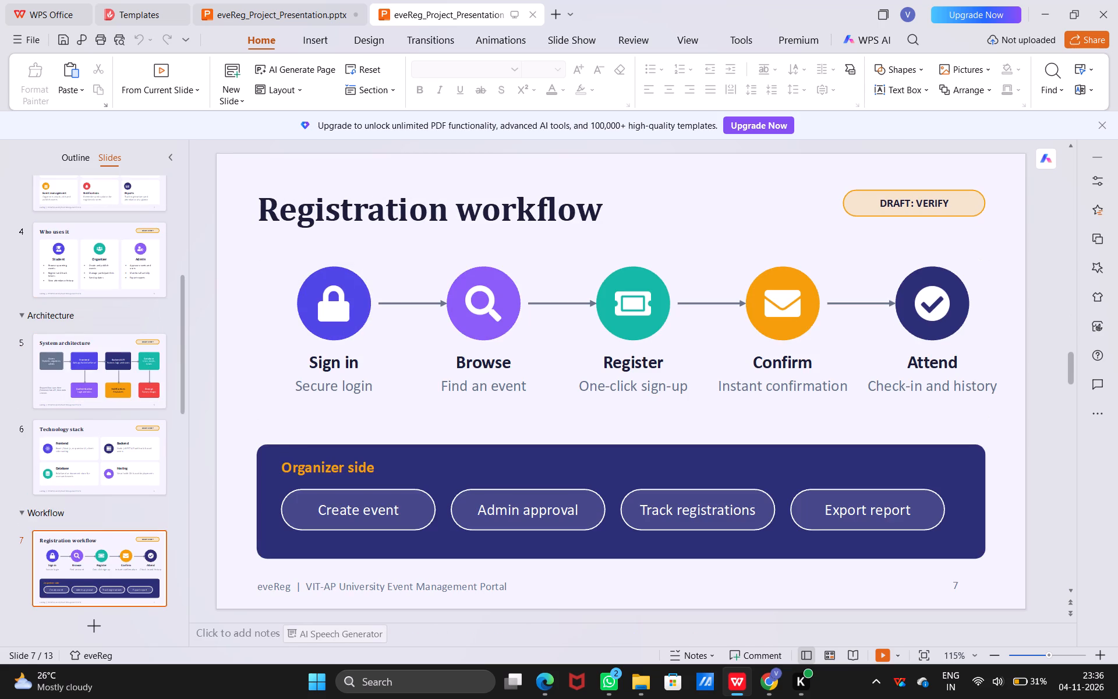
key("Down")
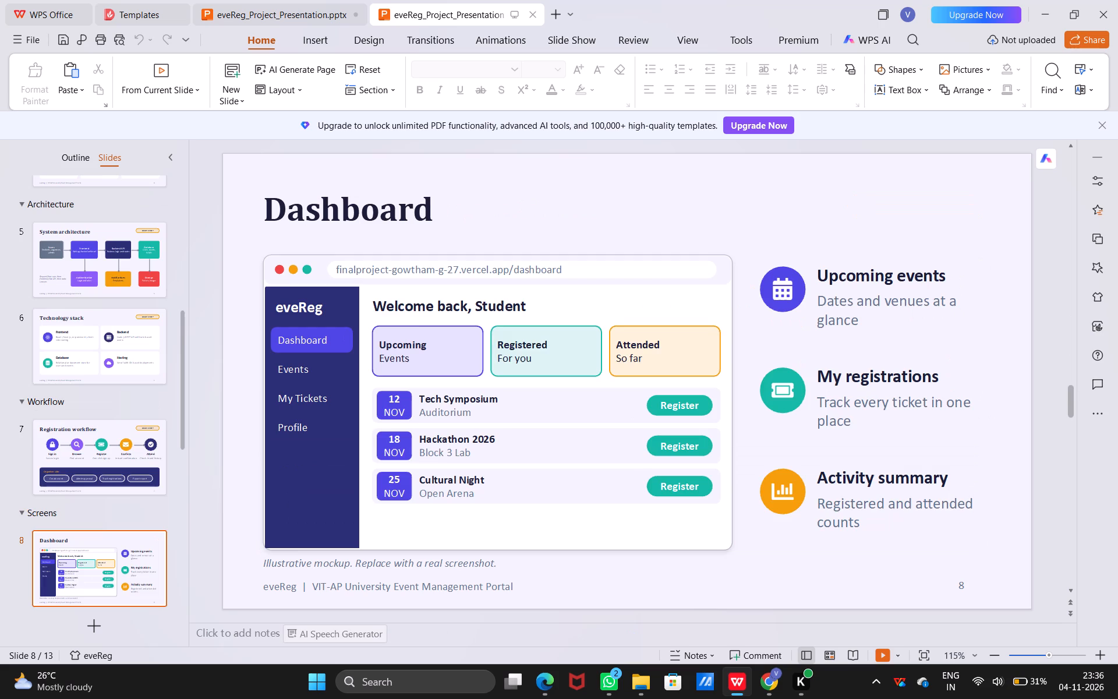
key("Down")
key("Down")
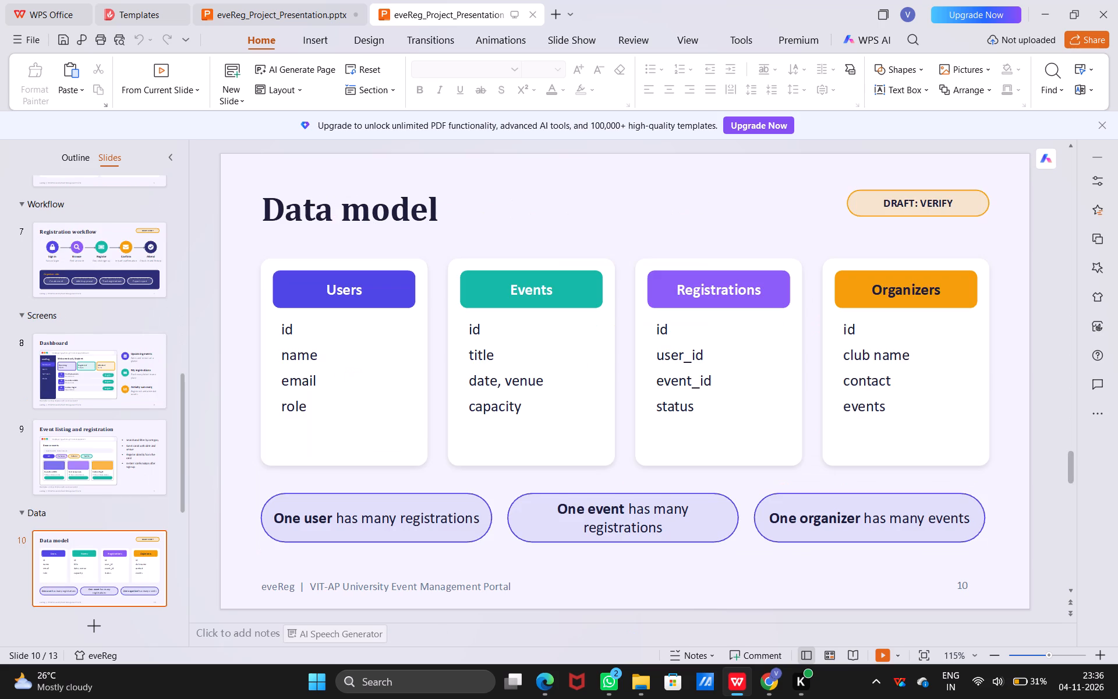
key("Down")
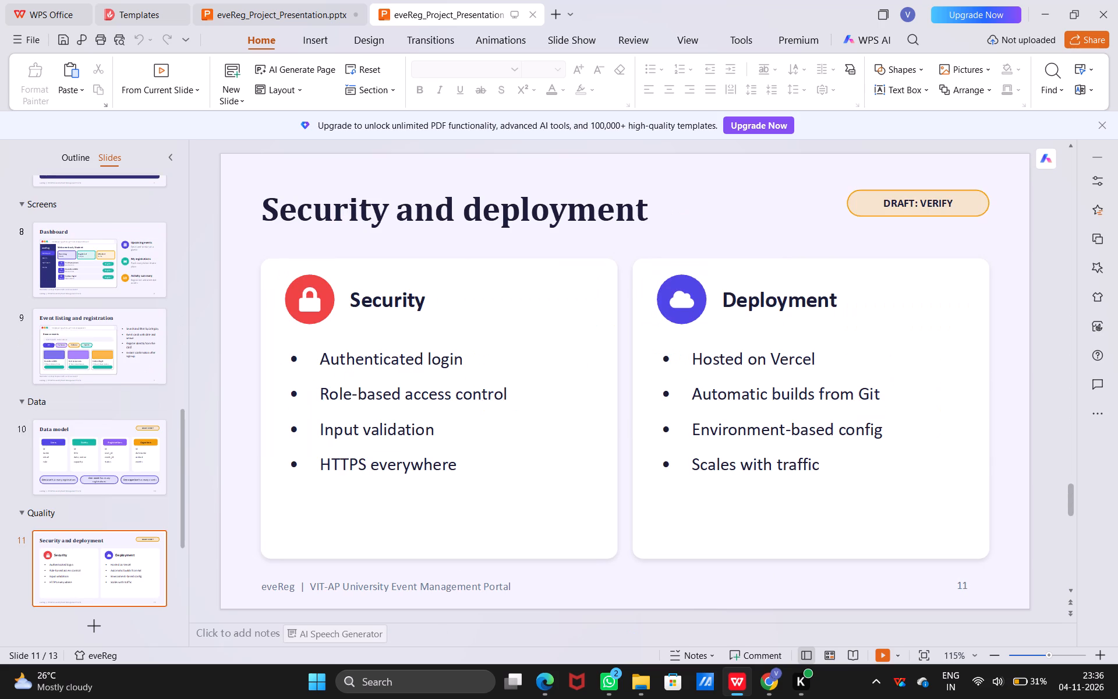
key("Down")
key("Down")
Go back through the eveReg slides from the end of the deck to the cover slide.
key("Up")
key("Up")
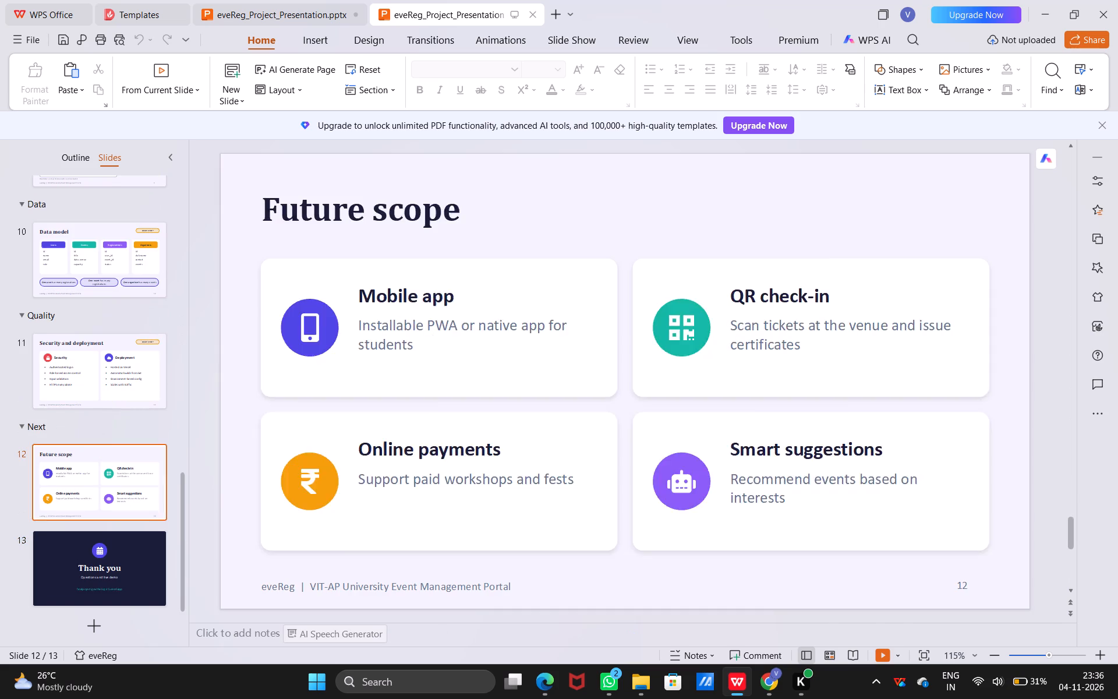
key("Up")
key("Up")
key("Up")
key("Up")
key("Up")
key("Up")
key("Up")
key("Up")
key("Up")
key("Up")
key("Up")
key("Up")
key("Up")
key("Up")
key("Up")
key("Up")
key("Up")
key("Up")
key("Up")
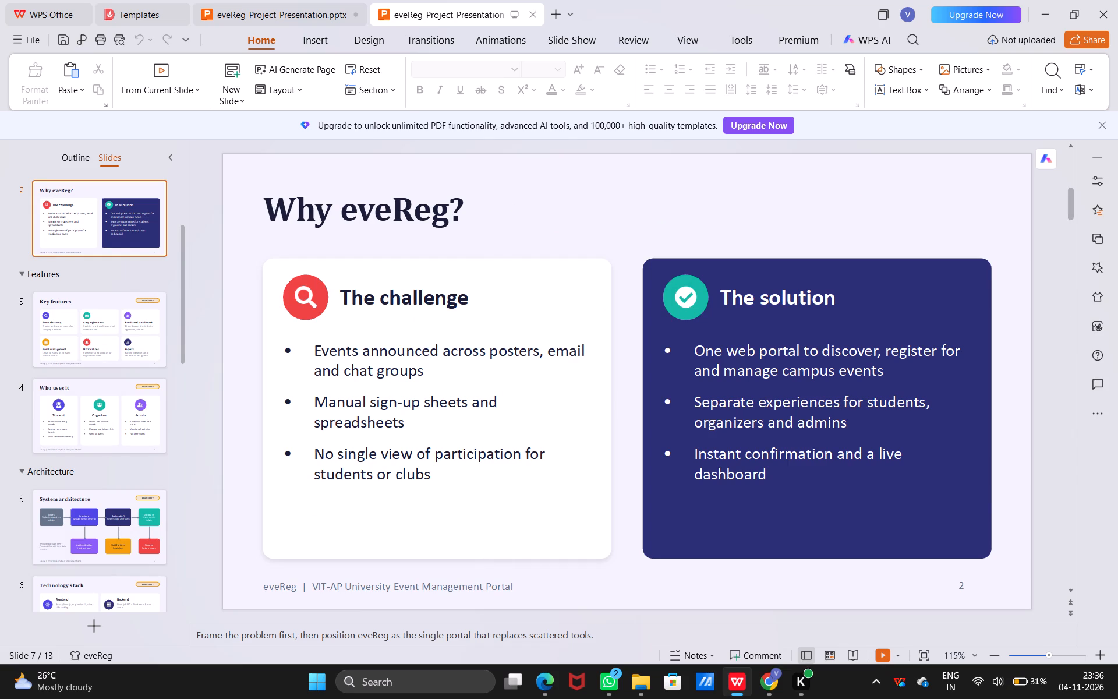
Change the cover slide title from "eveReg" to "Event Reg".
left_click(375, 314)
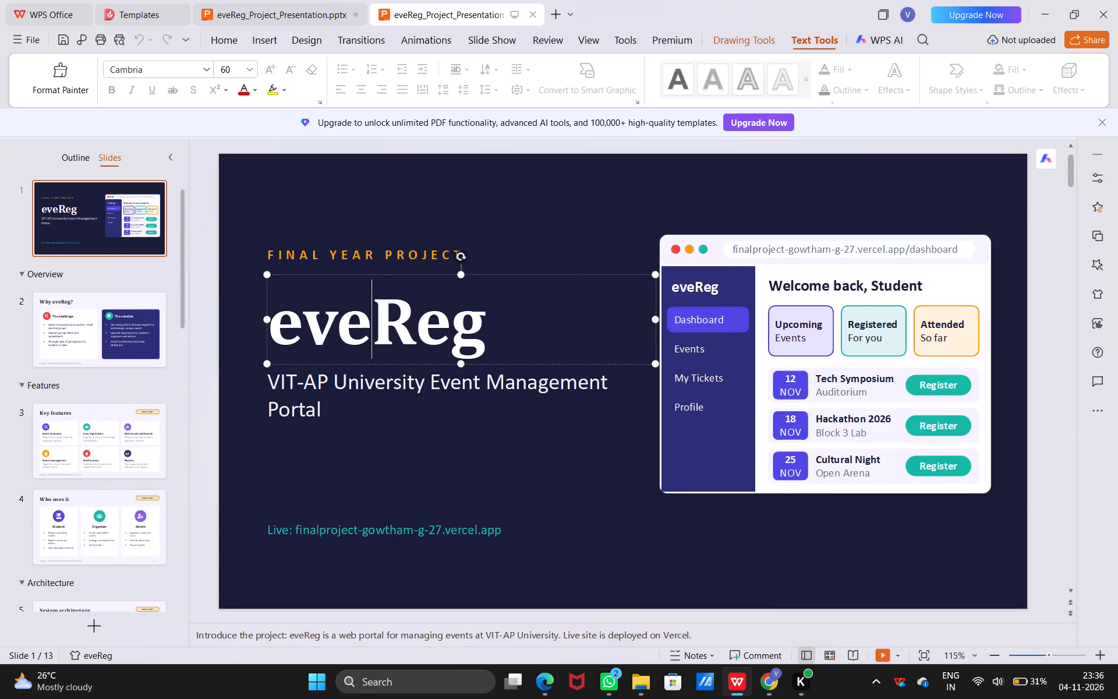
key("BackSpace")
key("BackSpace")
key("BackSpace")
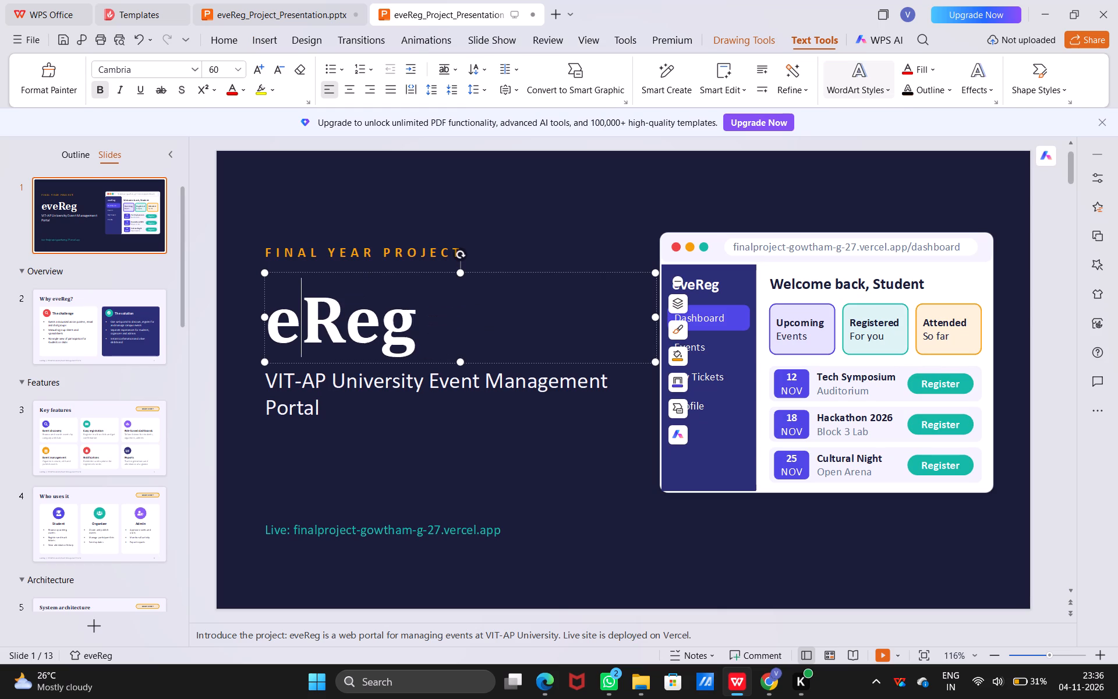
key("shift+e")
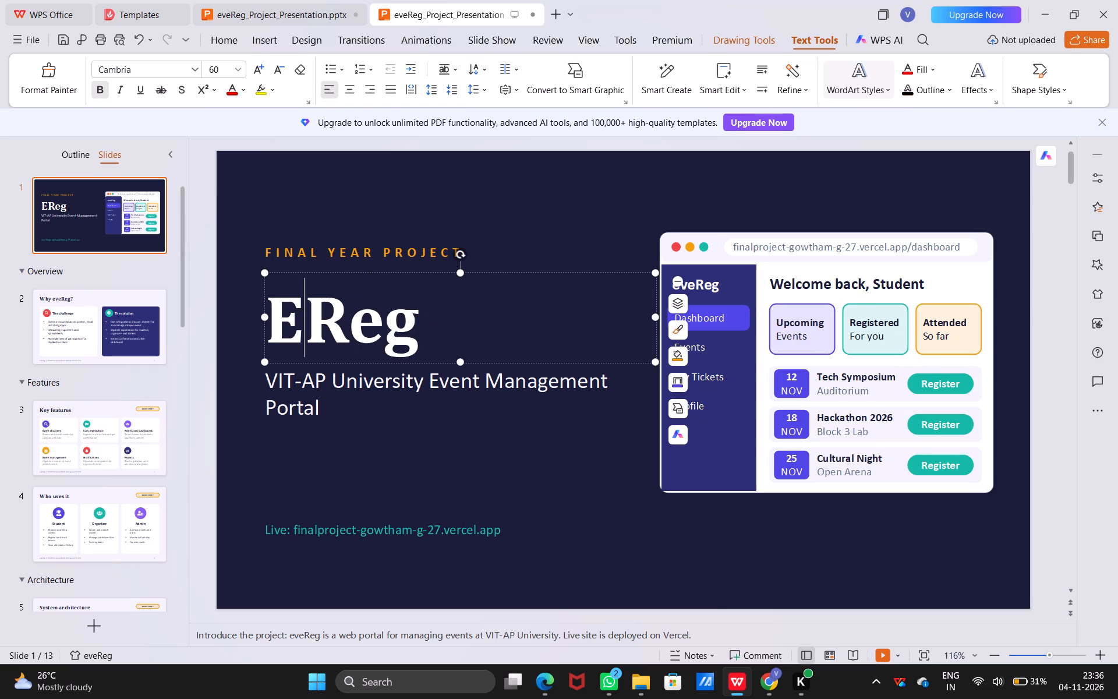
type("vent")
key("space")
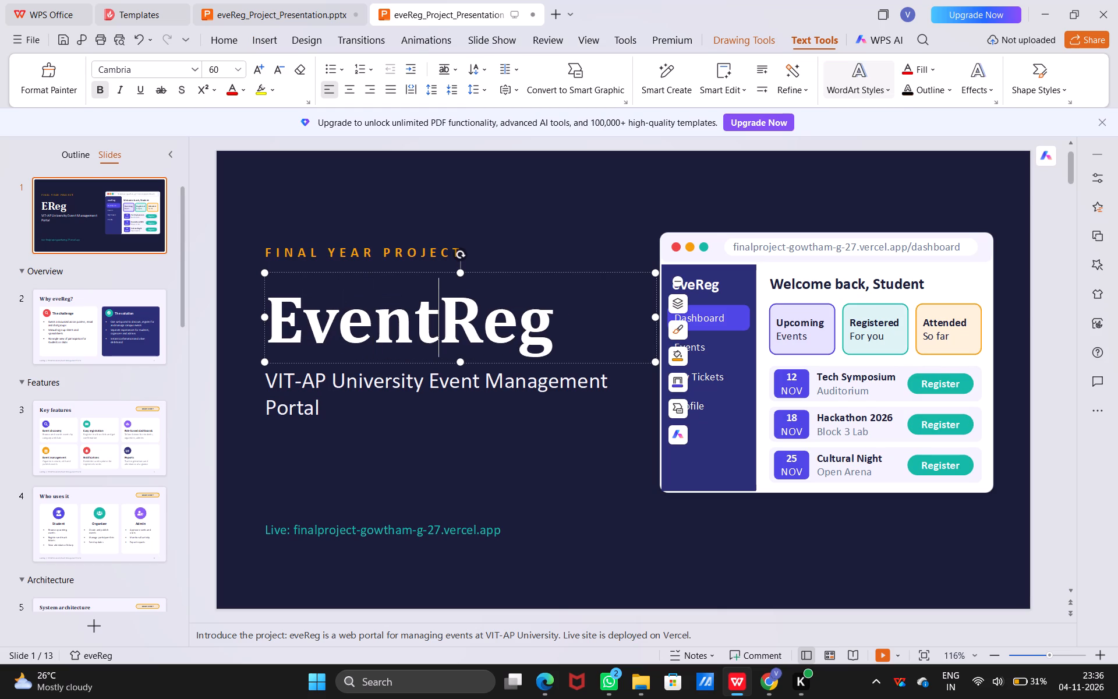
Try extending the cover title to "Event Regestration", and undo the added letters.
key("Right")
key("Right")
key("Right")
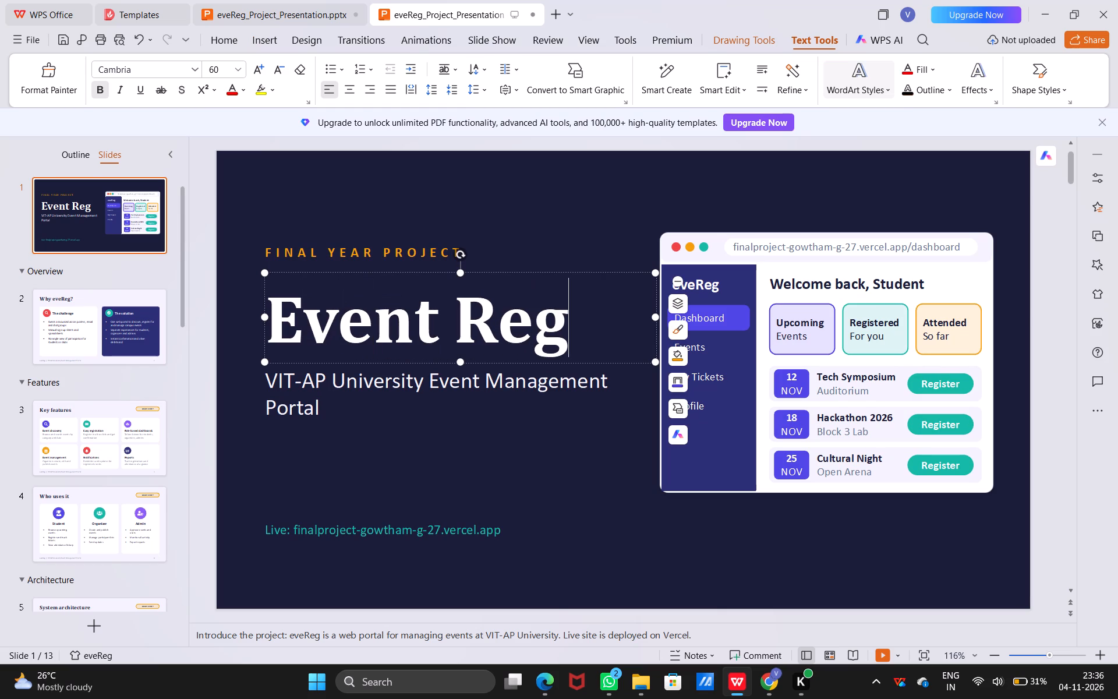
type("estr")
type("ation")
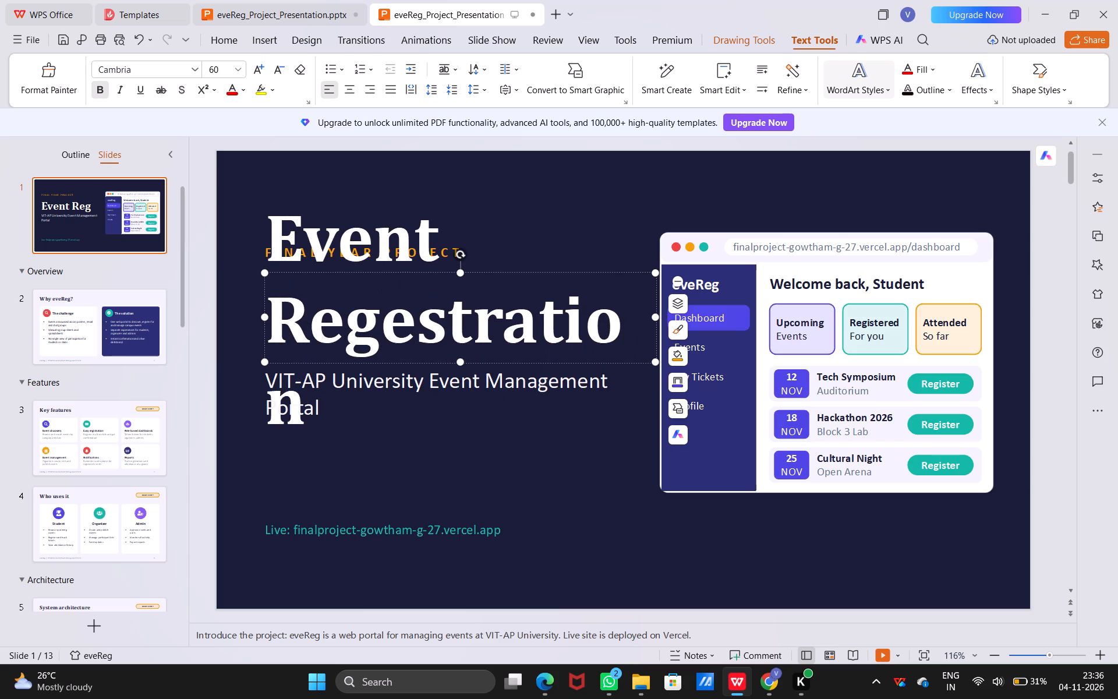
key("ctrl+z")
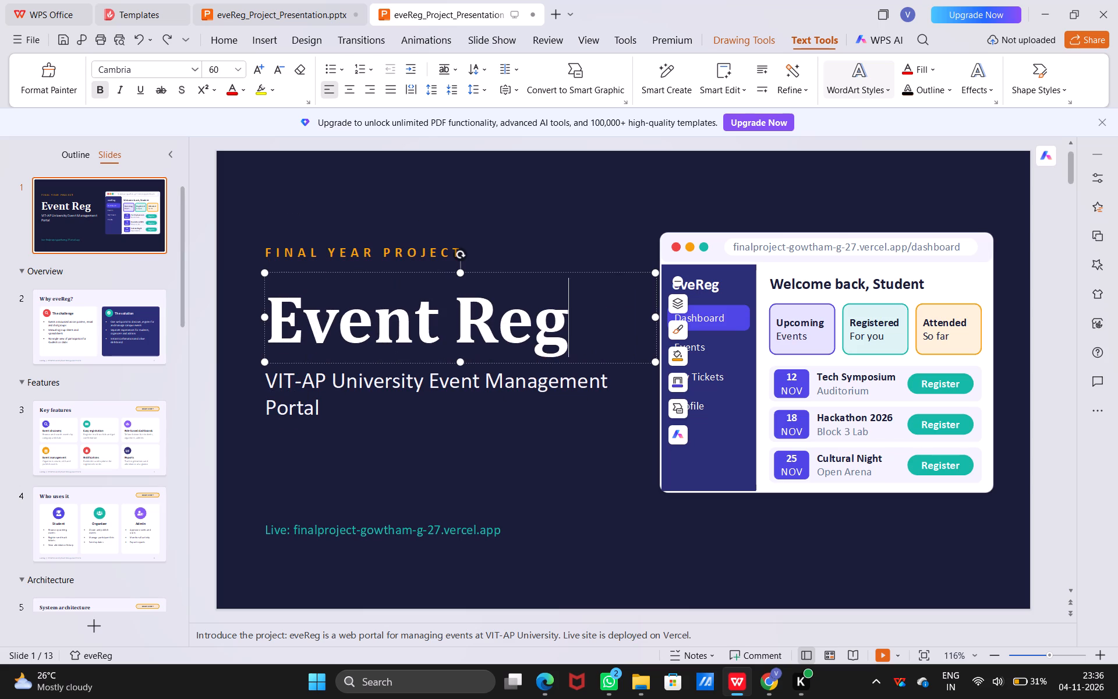
Open the earlier eveReg_Project_Presentation file from the Downloads folder in PowerPoint as a read-only copy.
left_click(1045, 16)
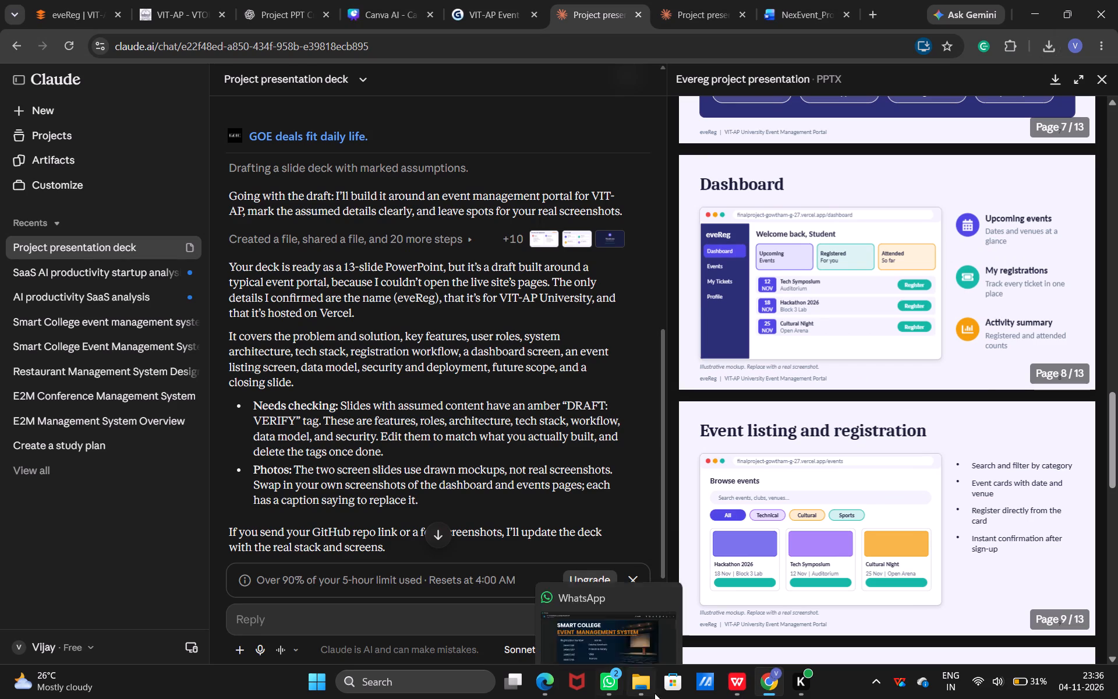
left_click(646, 691)
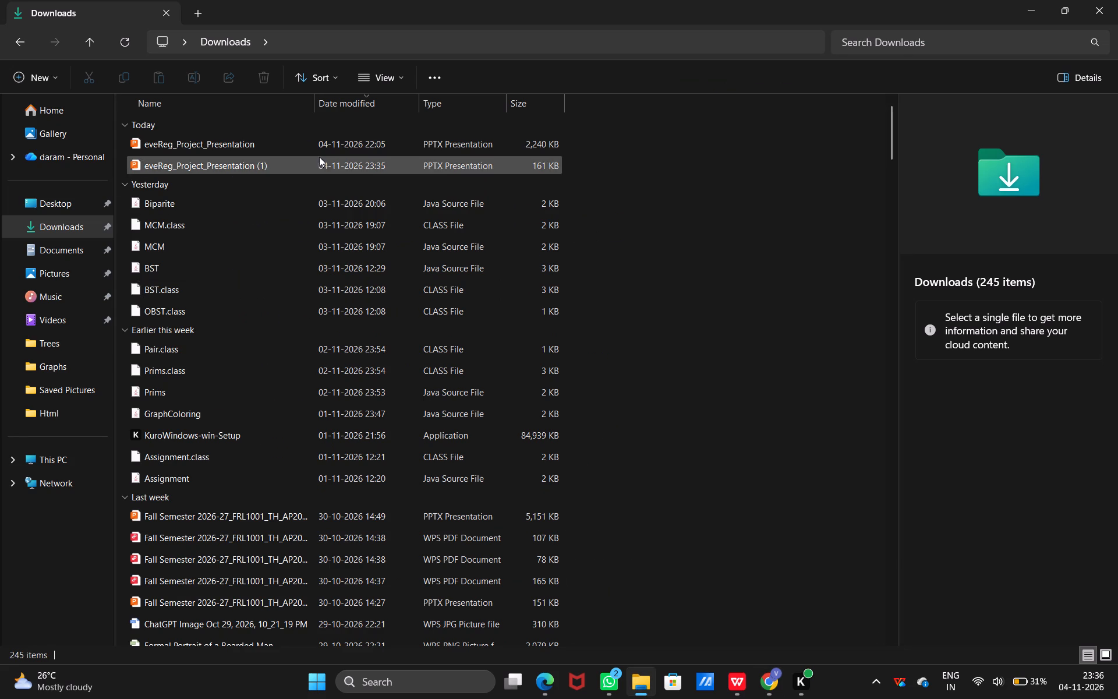
left_click(308, 139)
right_click(308, 139)
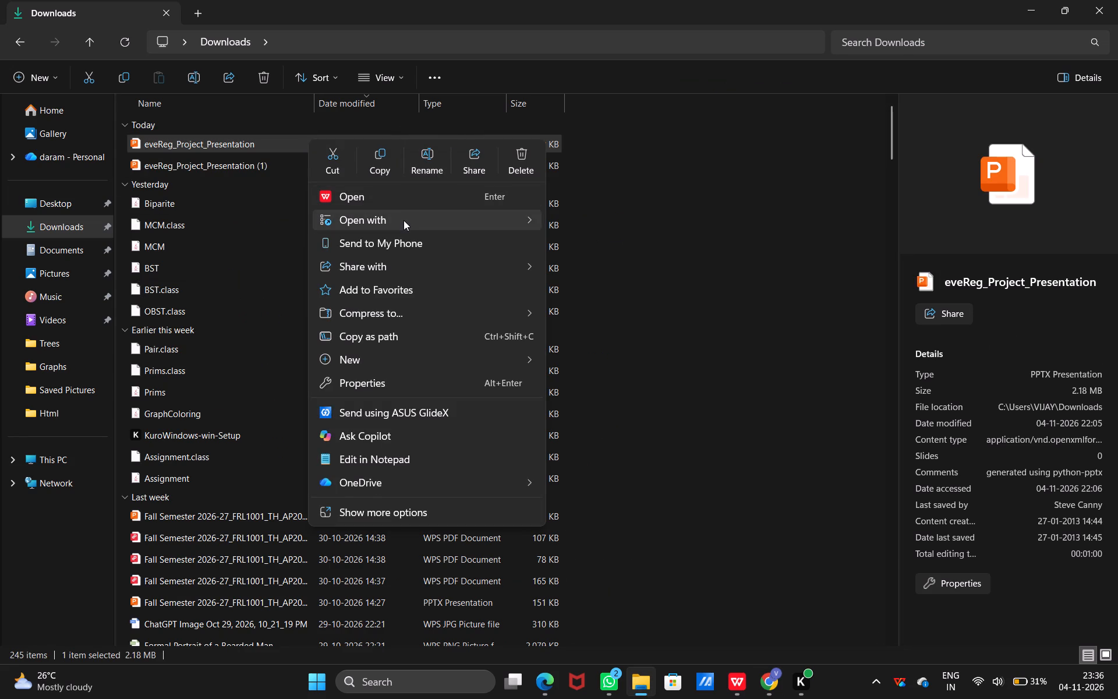
left_click(607, 222)
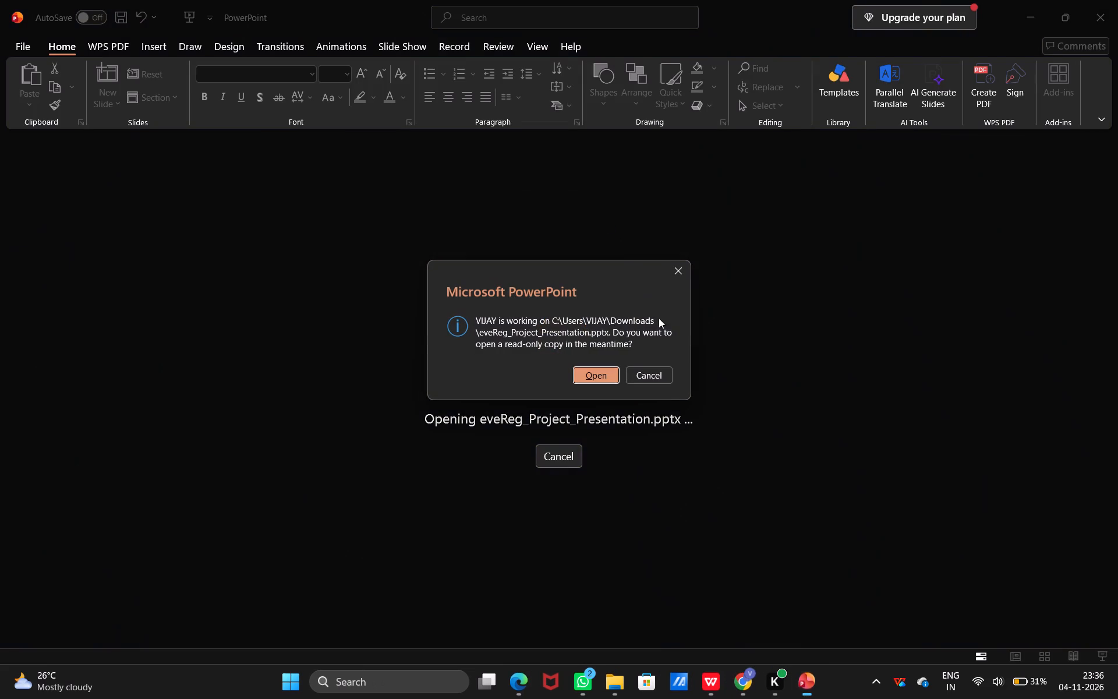
left_click(604, 366)
left_click(599, 375)
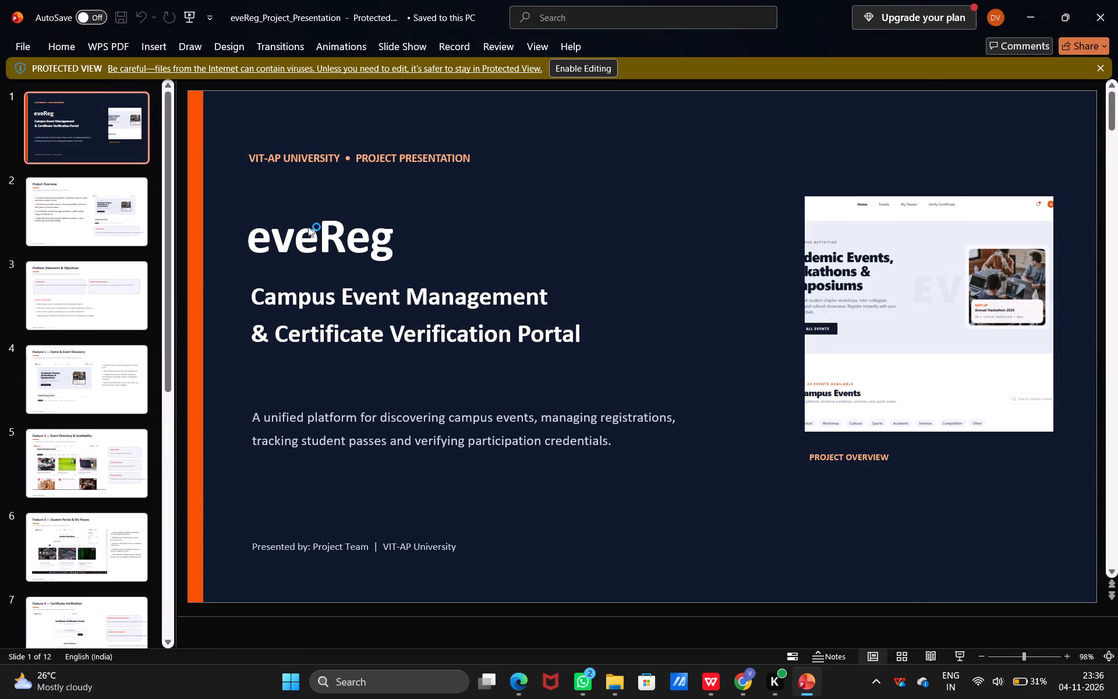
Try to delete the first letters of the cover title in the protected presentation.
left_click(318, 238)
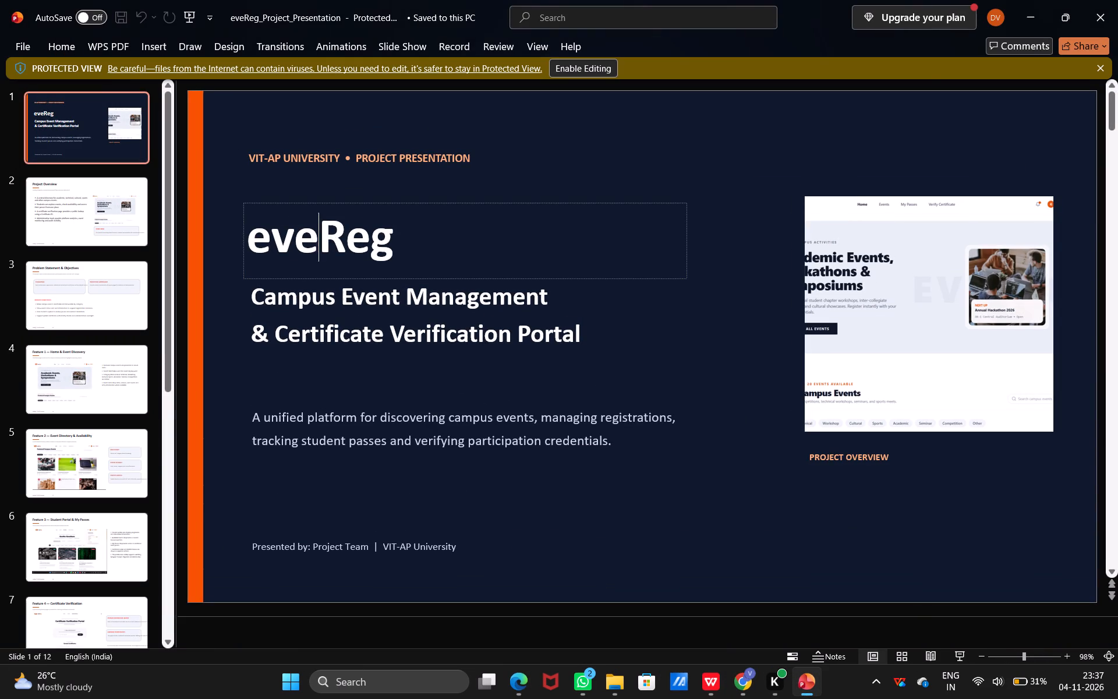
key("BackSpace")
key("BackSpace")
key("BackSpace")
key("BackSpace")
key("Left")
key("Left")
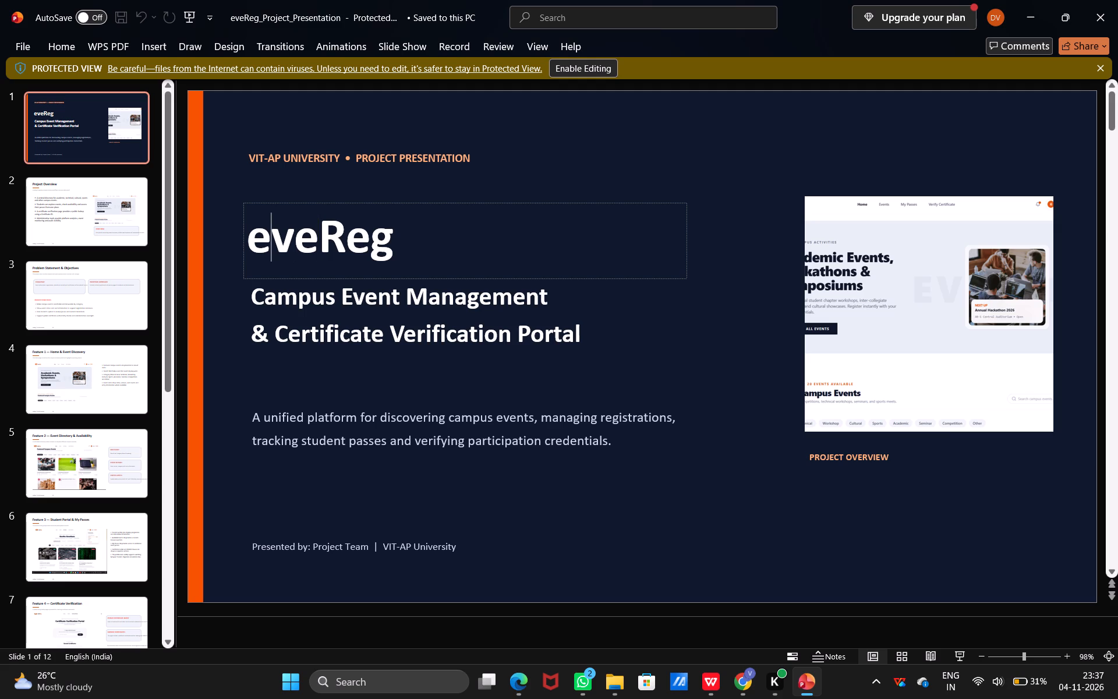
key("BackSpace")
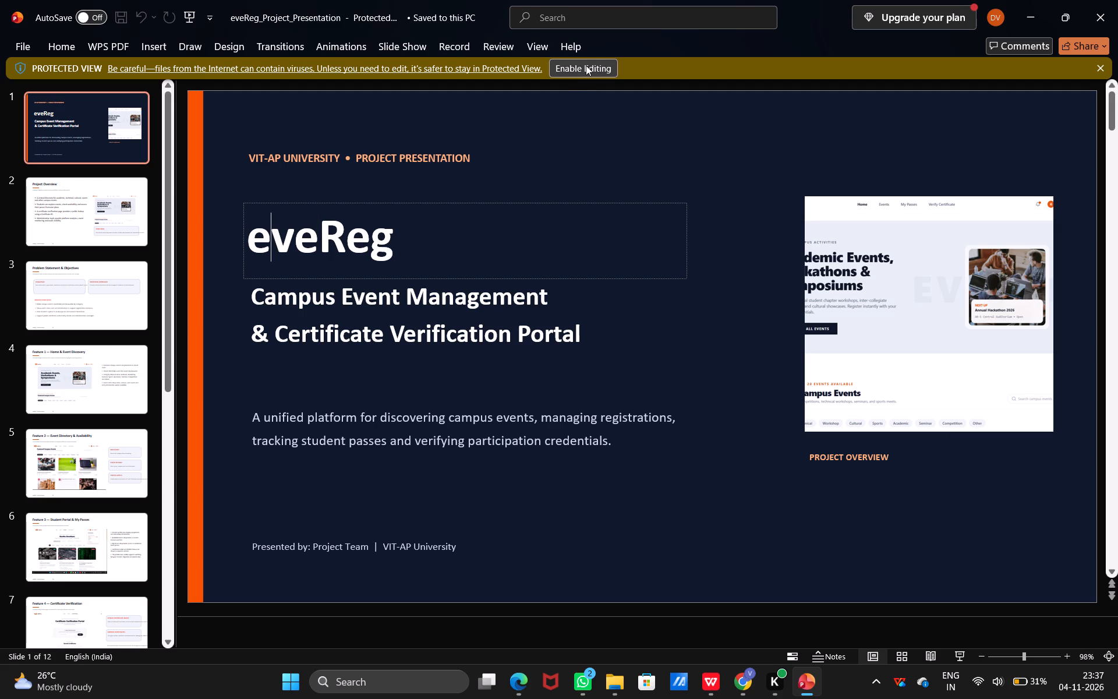
Enable editing for the protected presentation.
left_click(586, 65)
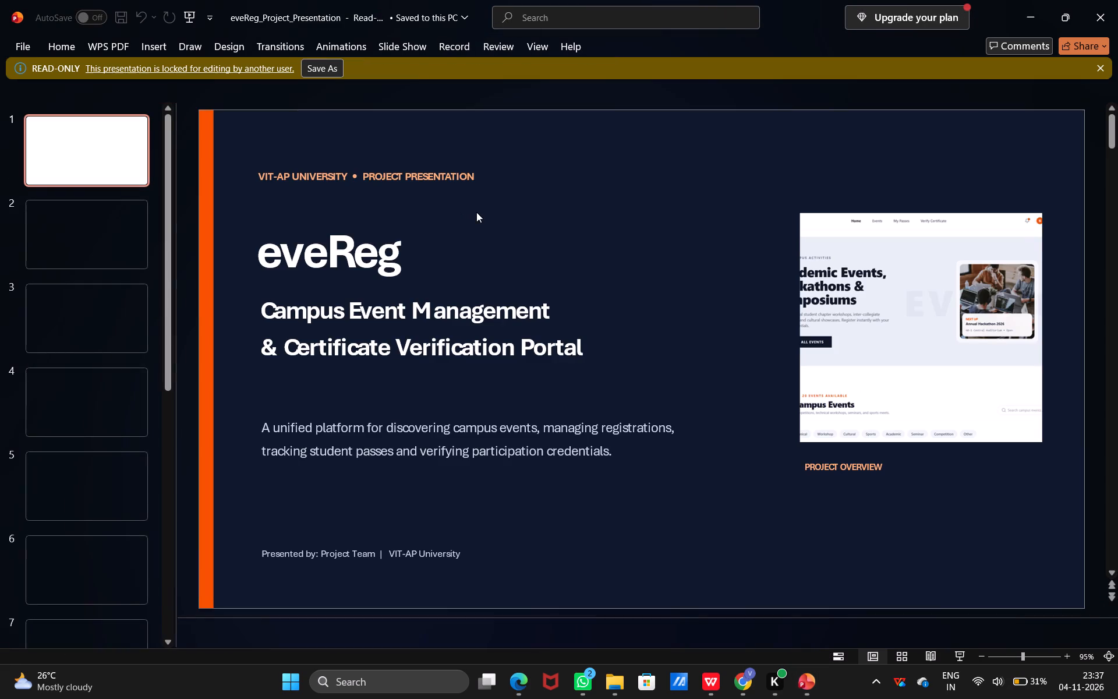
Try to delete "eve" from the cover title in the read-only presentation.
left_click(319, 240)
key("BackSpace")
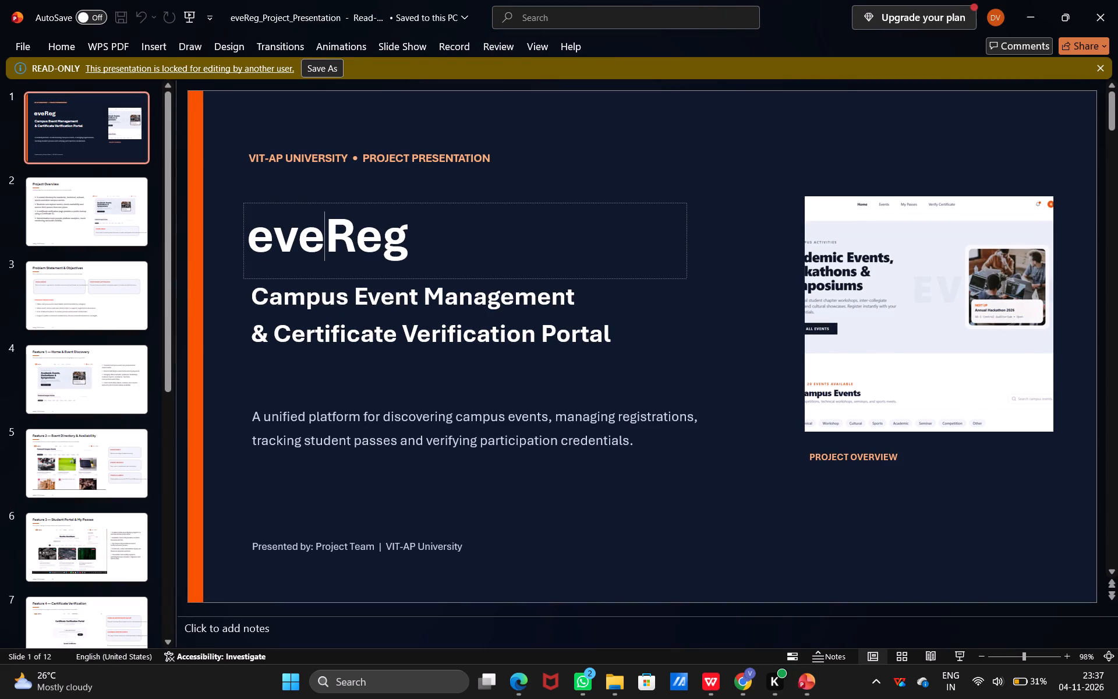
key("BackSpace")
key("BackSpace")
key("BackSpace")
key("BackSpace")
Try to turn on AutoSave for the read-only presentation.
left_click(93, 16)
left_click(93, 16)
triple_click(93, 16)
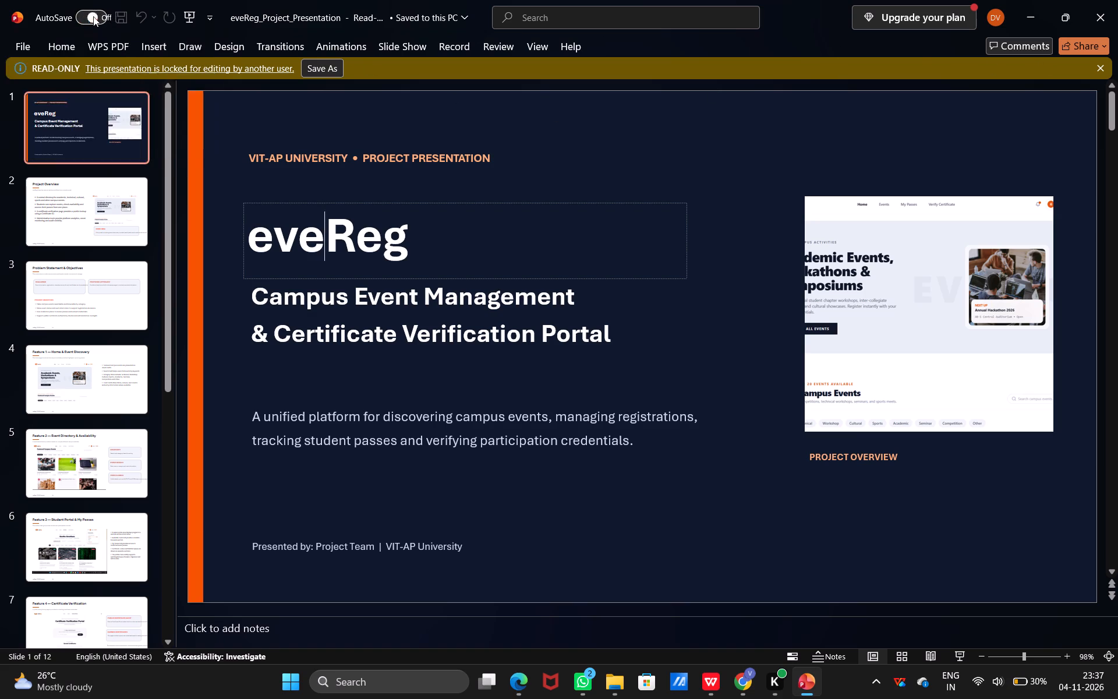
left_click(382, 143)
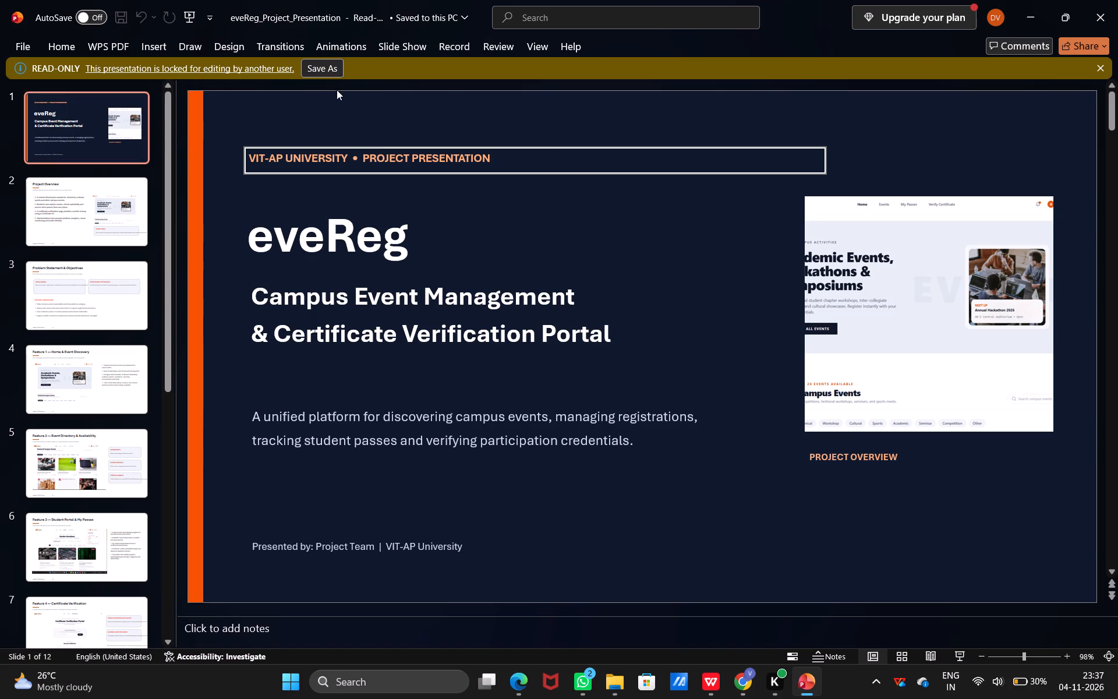
Save a copy of the read-only presentation in Downloads as EventReg_Project_Presentation.
left_click(328, 73)
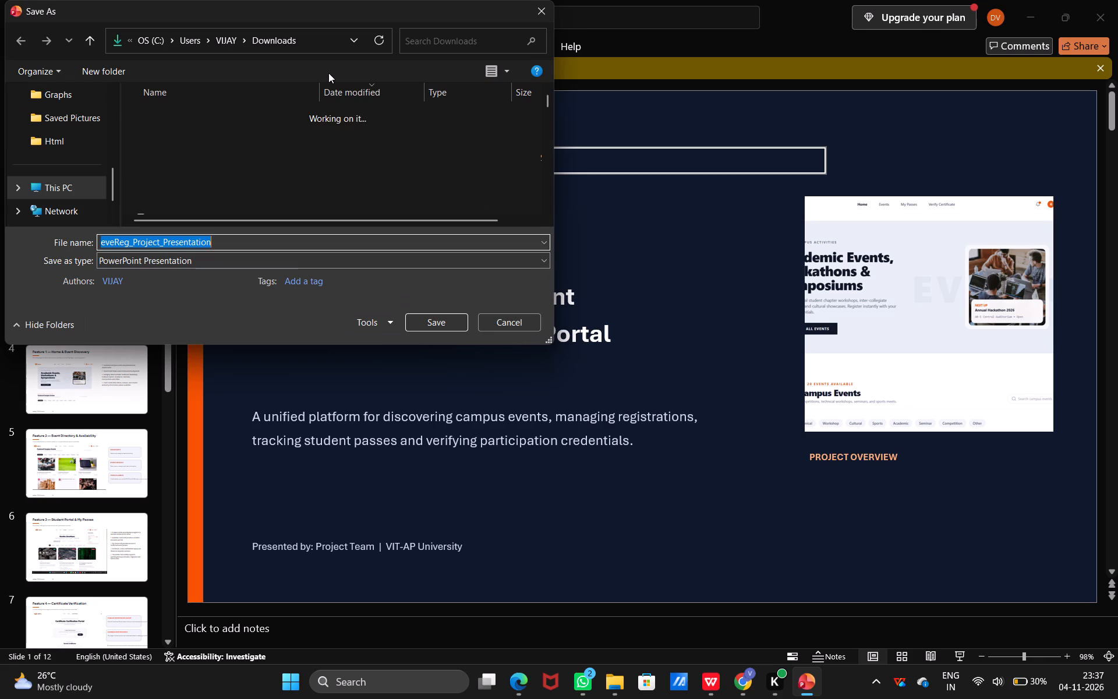
left_click(109, 242)
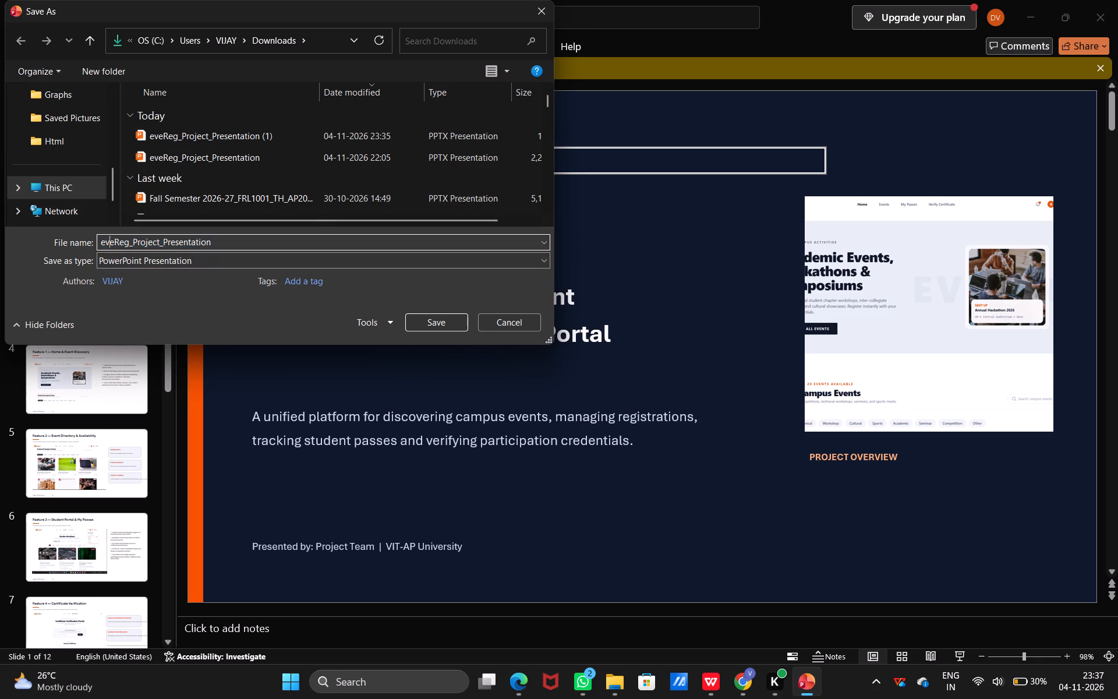
left_click(105, 243)
key("BackSpace")
key("shift+e")
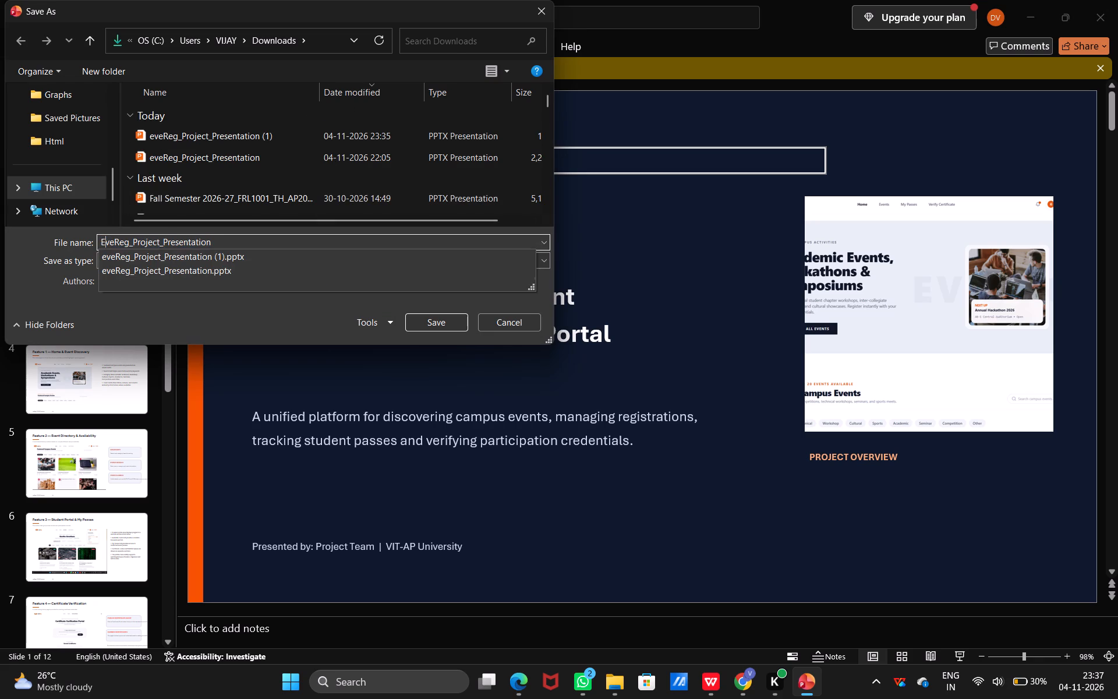
key("Right")
key("Right")
type("nt")
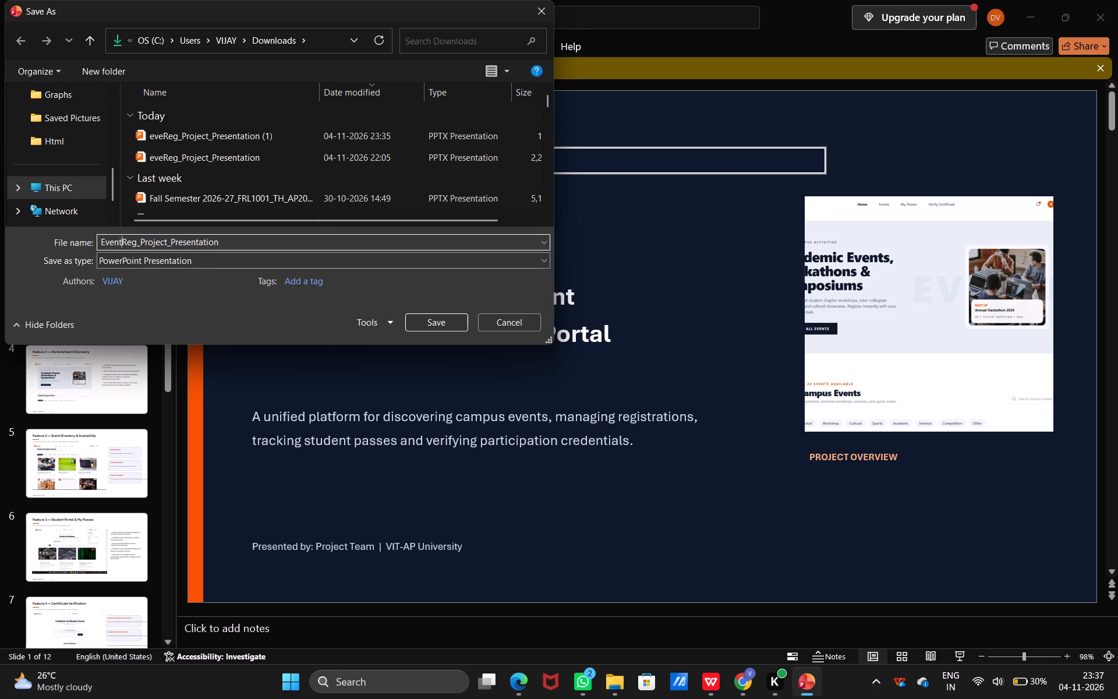
key("Return")
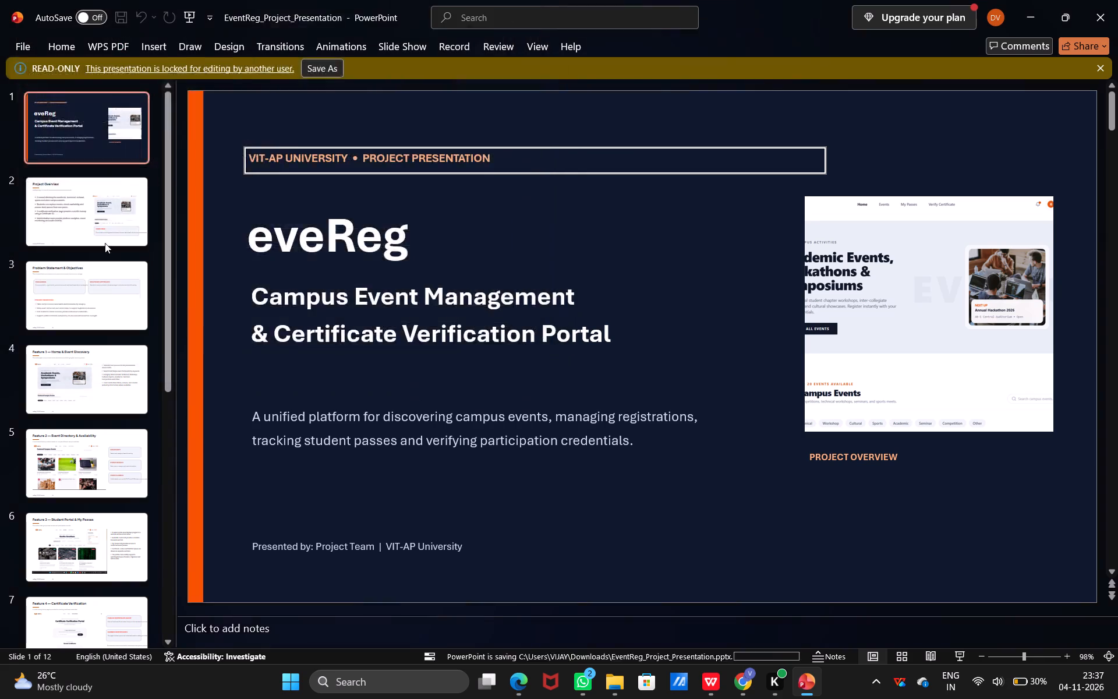
Change the cover slide title to "EventReg" by replacing "eve" with "Event".
left_click(360, 233)
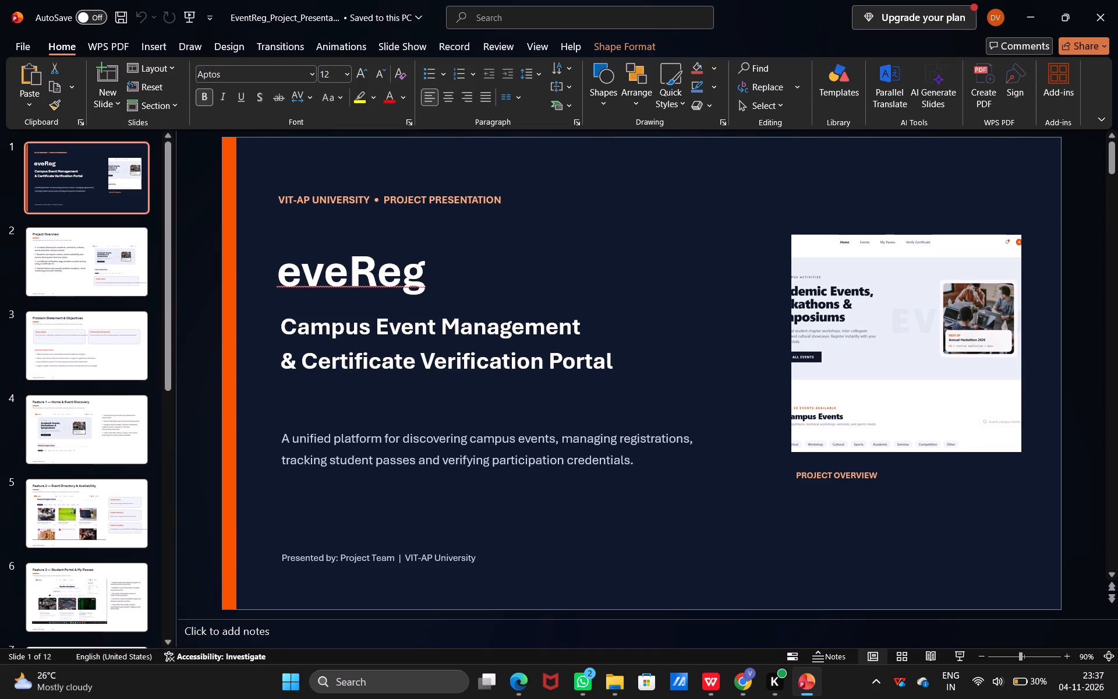
left_click(343, 277)
key("BackSpace")
key("BackSpace")
key("BackSpace")
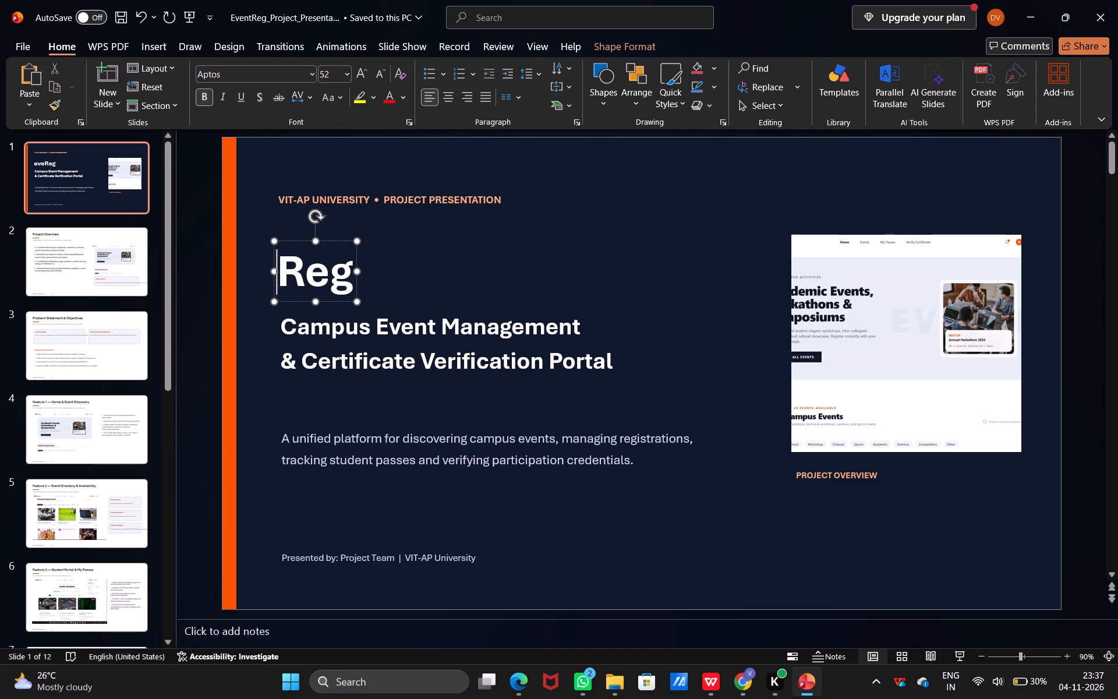
type("Event")
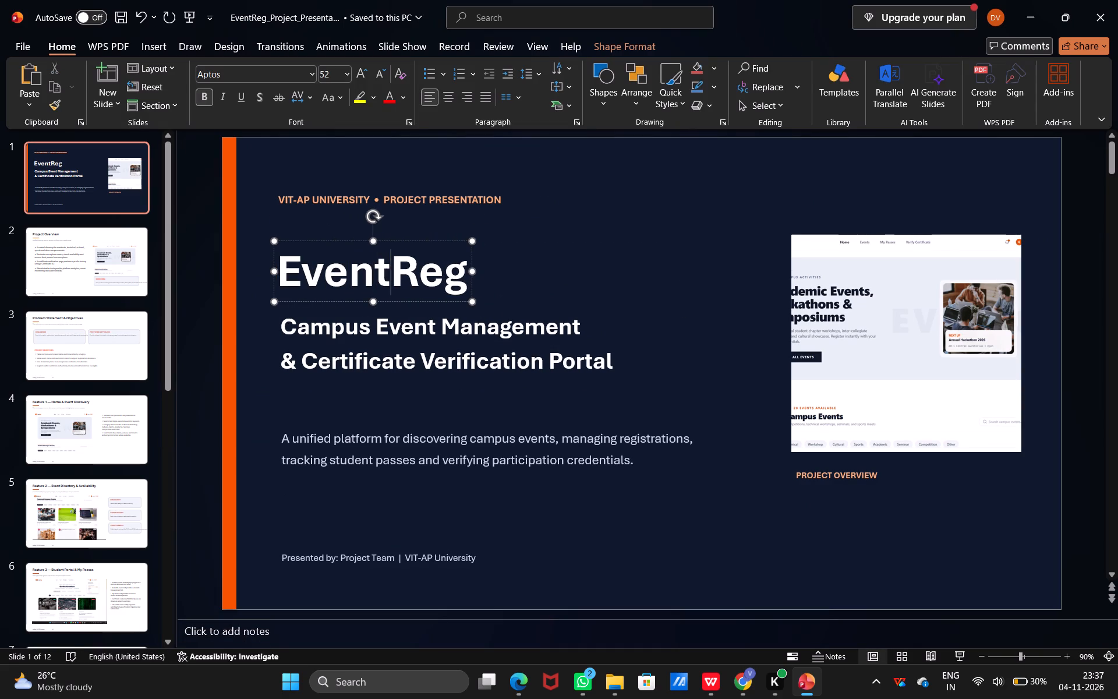
left_click(532, 283)
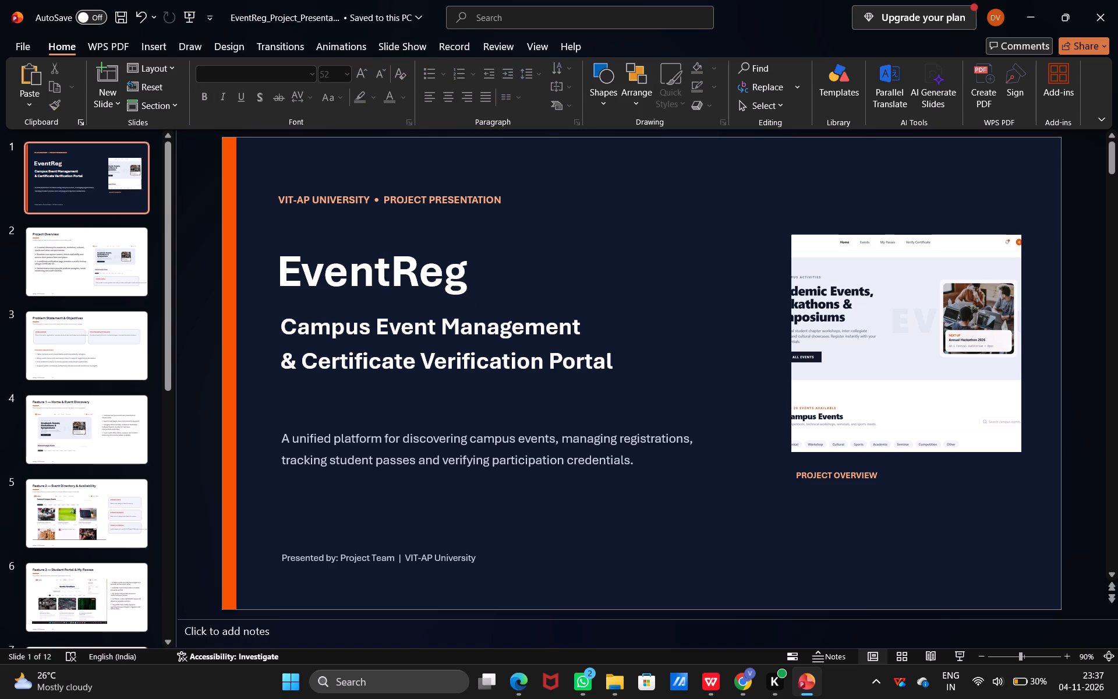
double_click(443, 281)
left_click(396, 275)
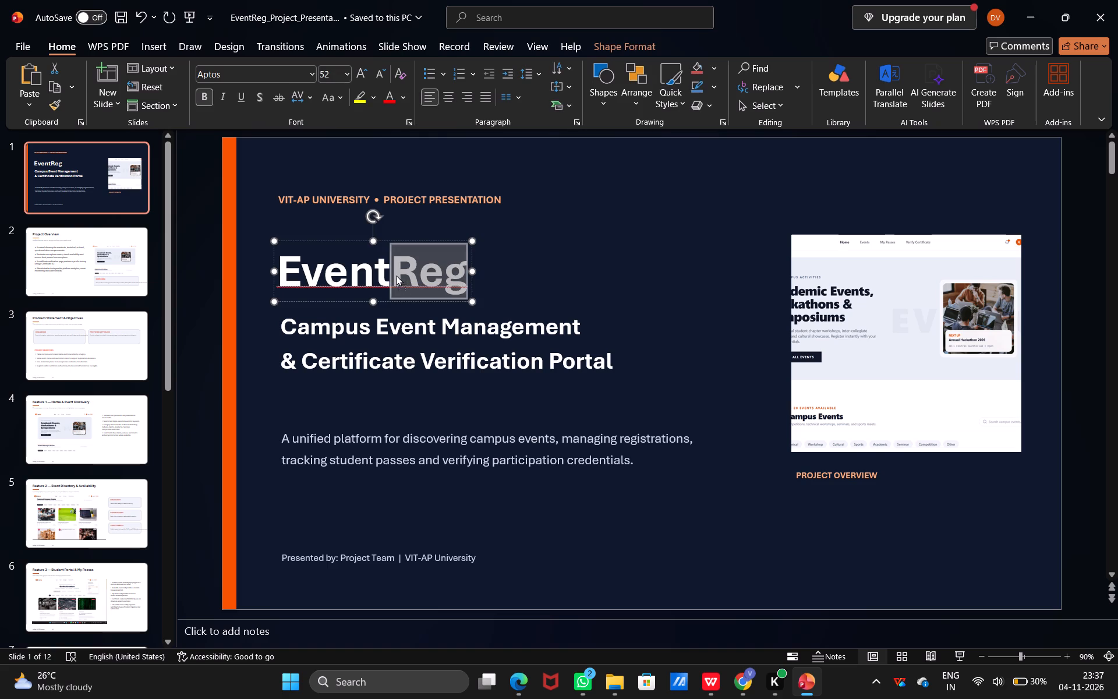
left_click(748, 682)
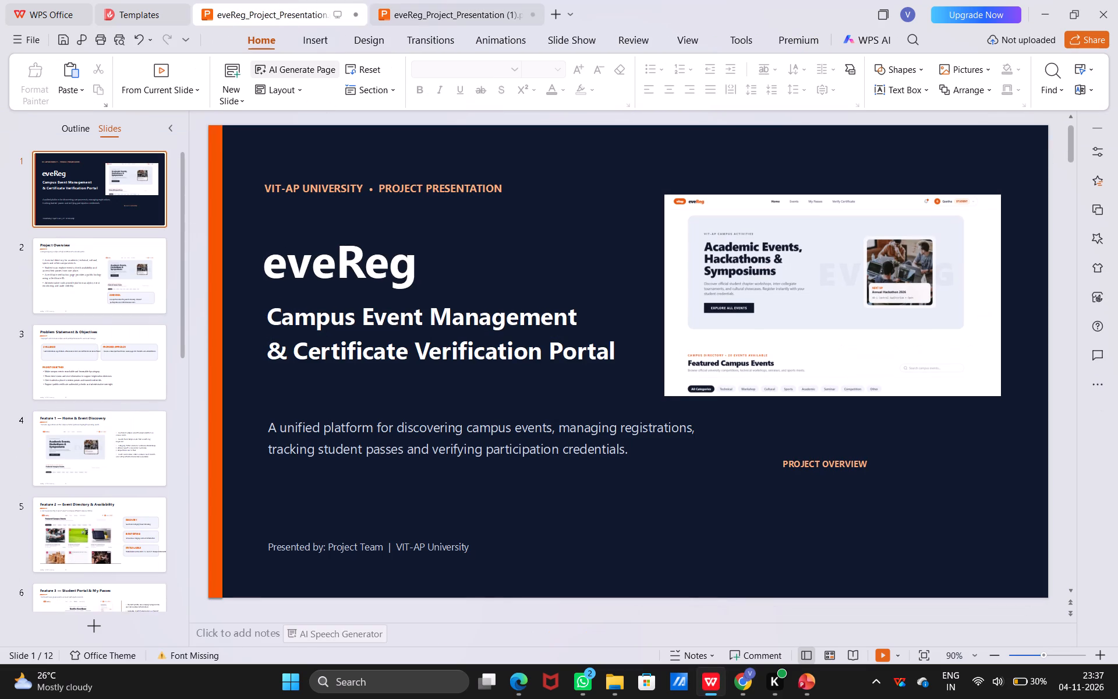
left_click(734, 690)
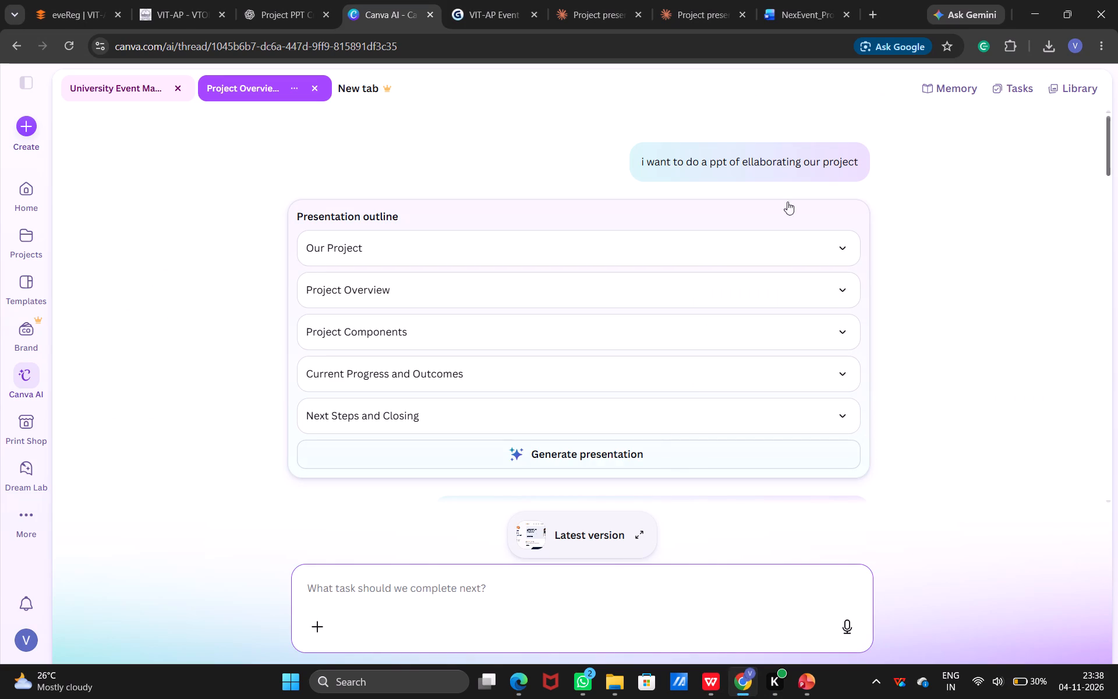
Back in PowerPoint, replace "Reg" in the cover title so it reads "Event Management".
left_click(806, 693)
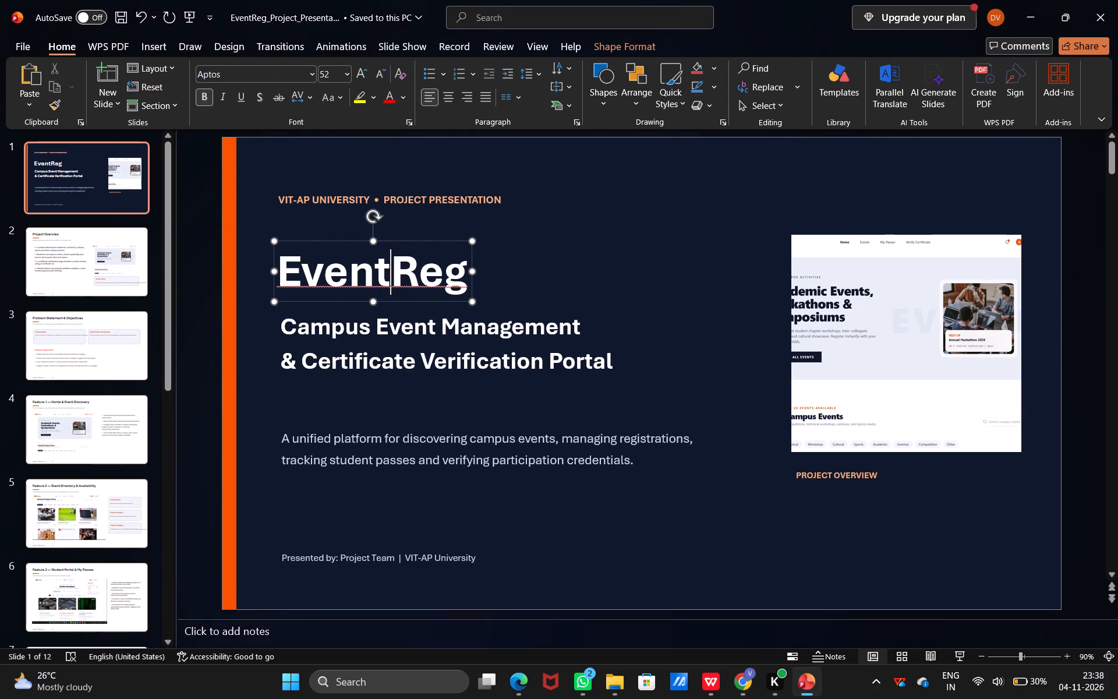
key("Right")
key("Right")
key("Right")
key("BackSpace")
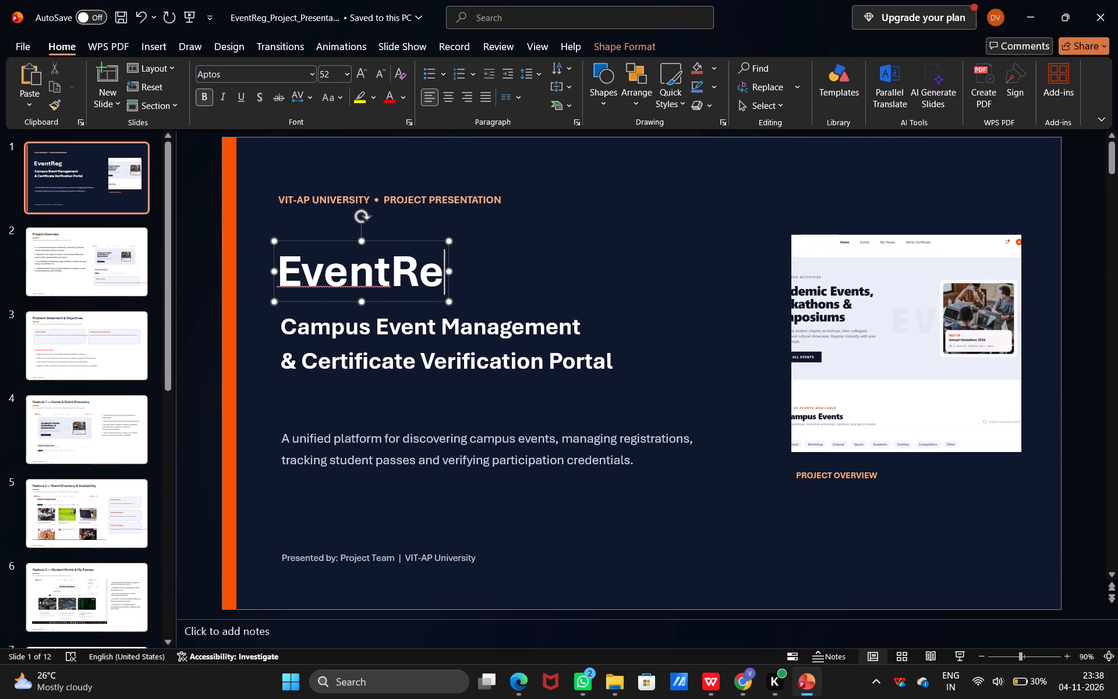
key("BackSpace")
key("BackSpace")
key("space")
type("Mana")
type("gr")
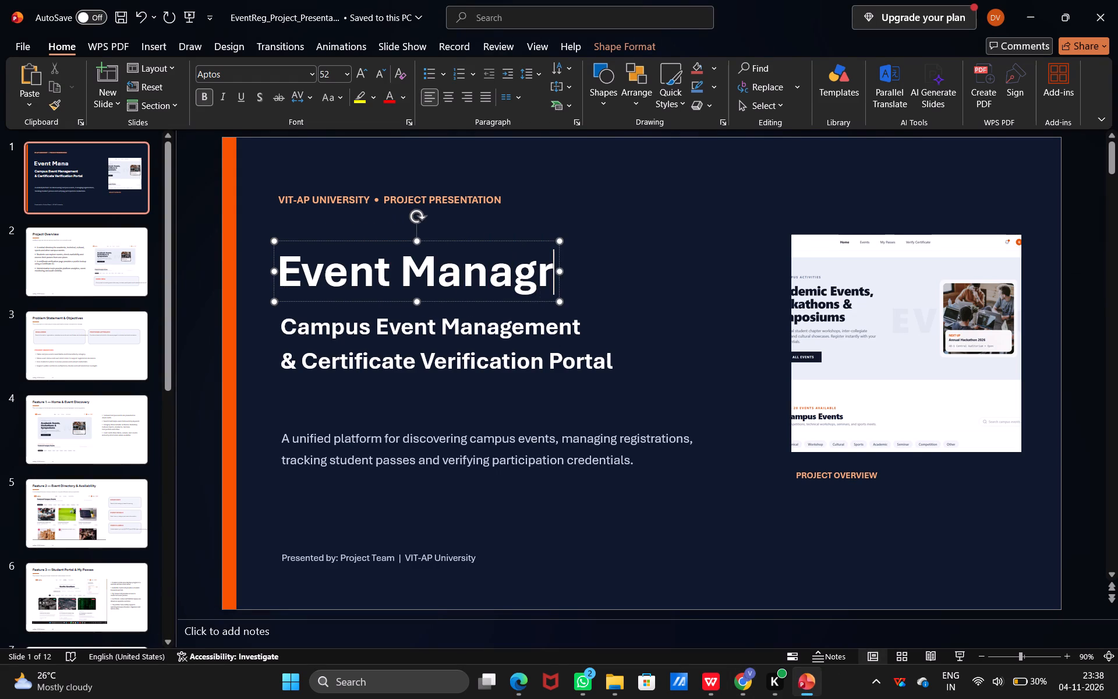
key("BackSpace")
type("ement")
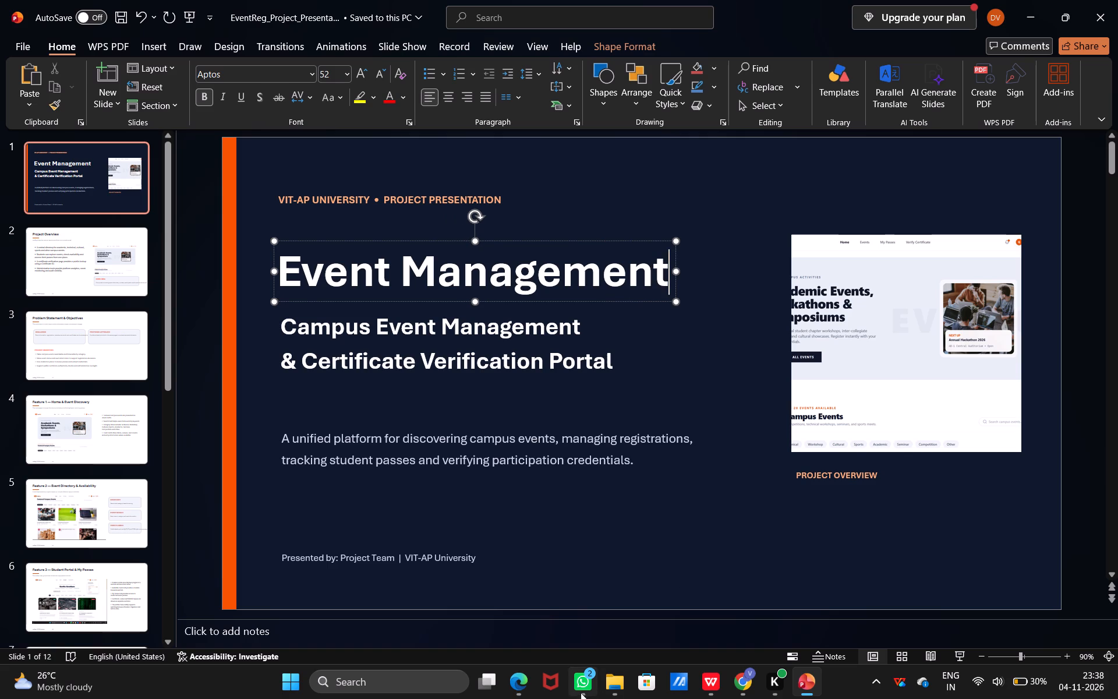
Check the project report's title page in Edge and extend the PowerPoint cover title to "Event Management System".
left_click(512, 684)
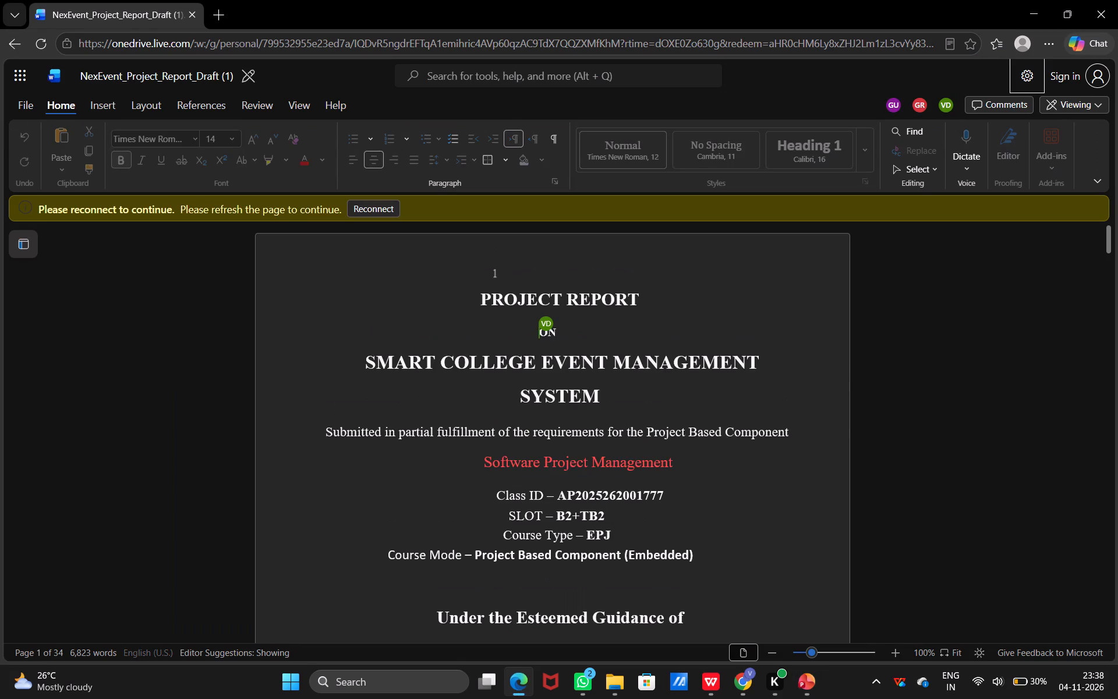
left_click(799, 687)
key("space")
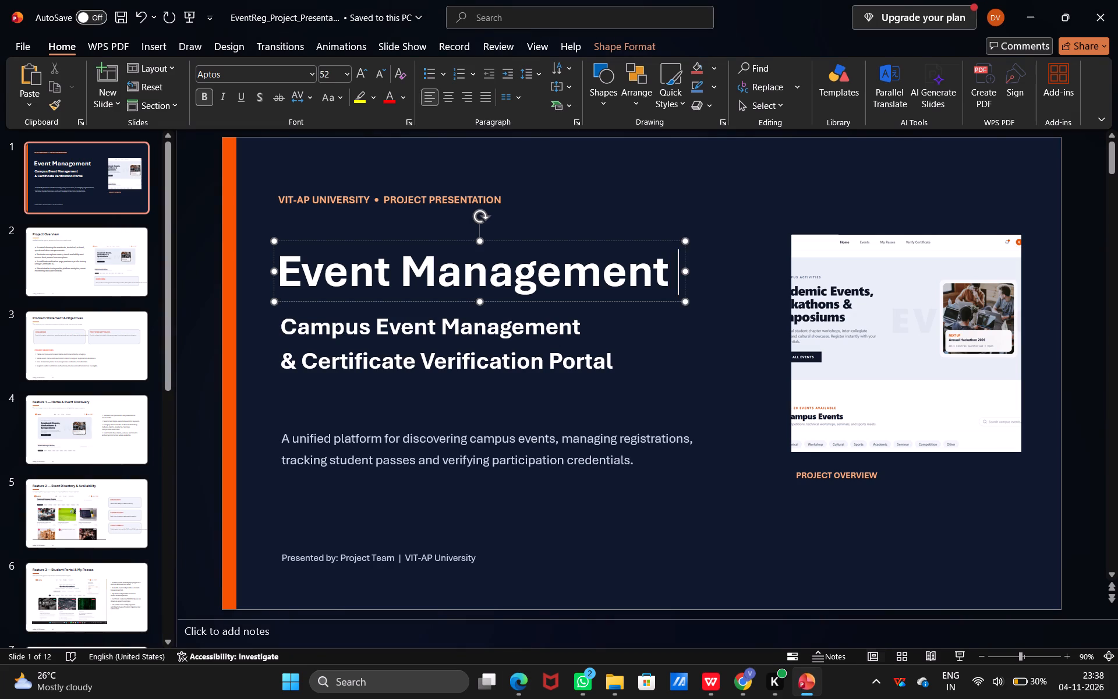
type("Sy")
type("stem")
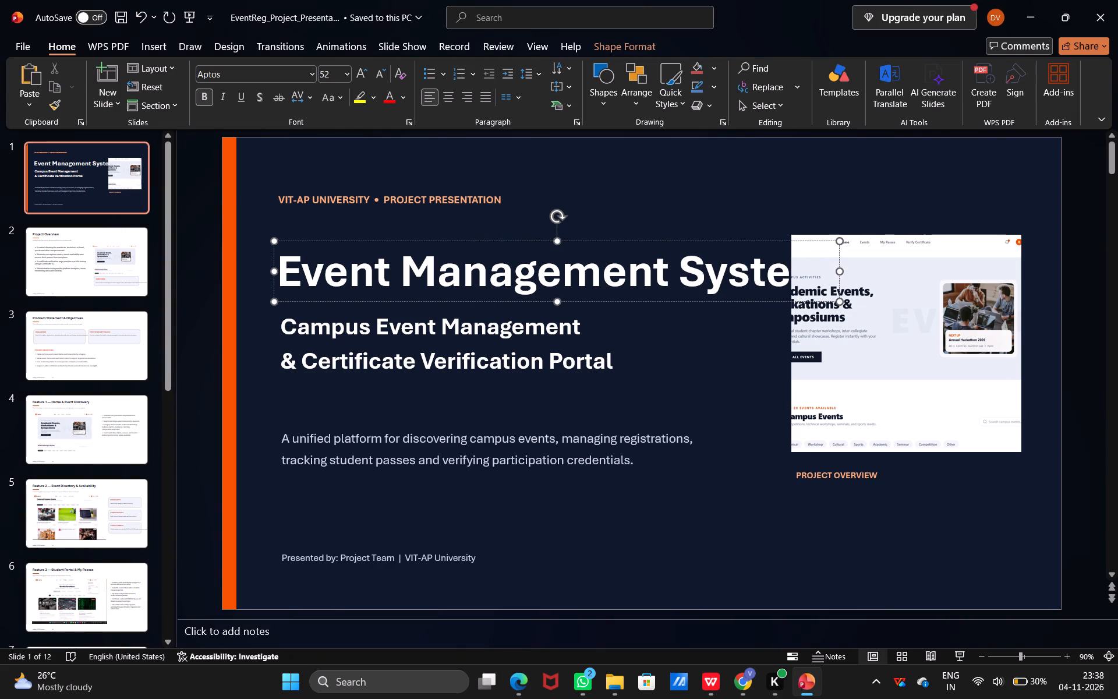
Move the portal screenshot on the cover slide so it no longer covers the "Event Management System" title.
left_click(886, 401)
left_click_drag(886, 401, 916, 433)
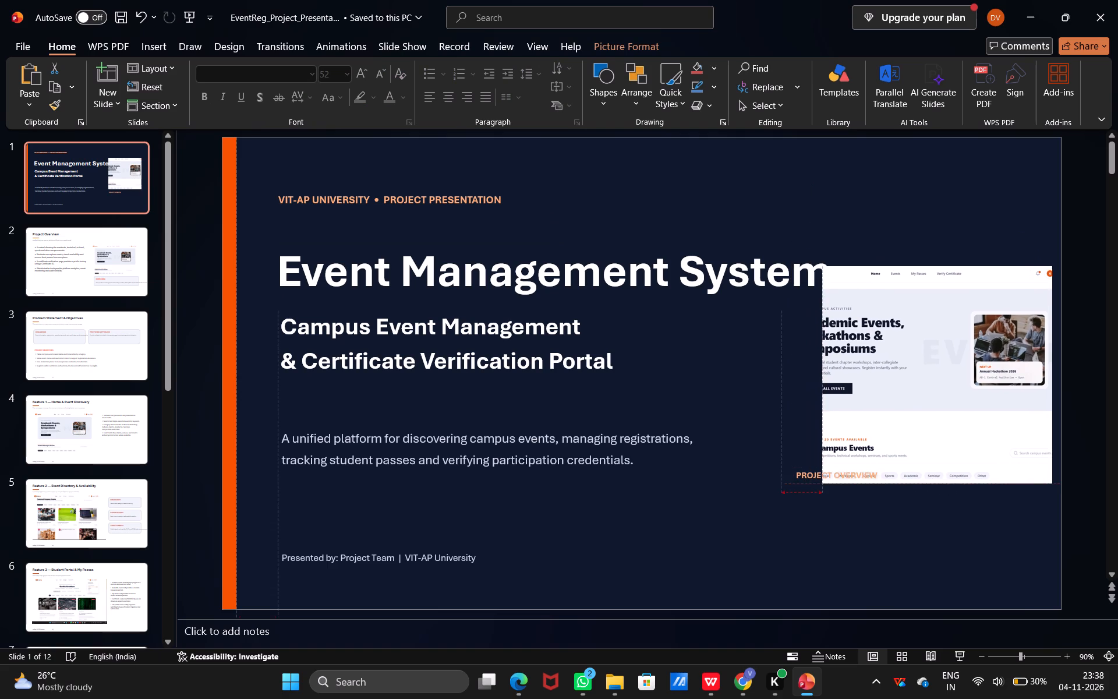
left_click_drag(916, 433, 927, 435)
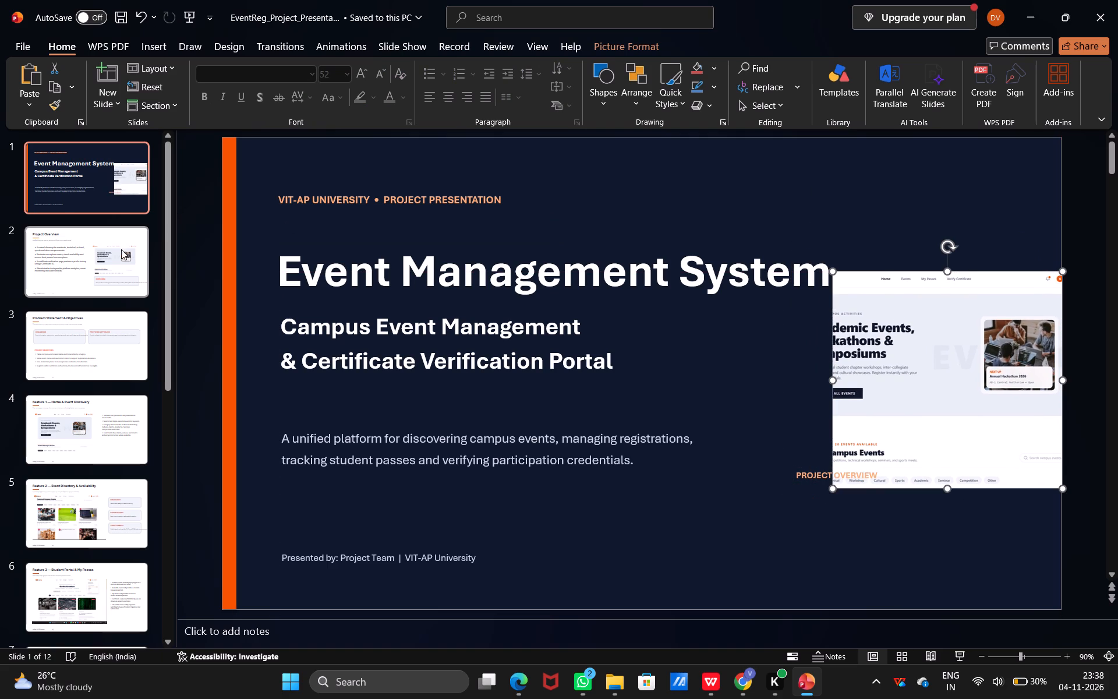
Look over the other slides of the EventReg deck, including the user roles and analytics slides.
left_click(119, 253)
left_click(116, 330)
left_click(118, 391)
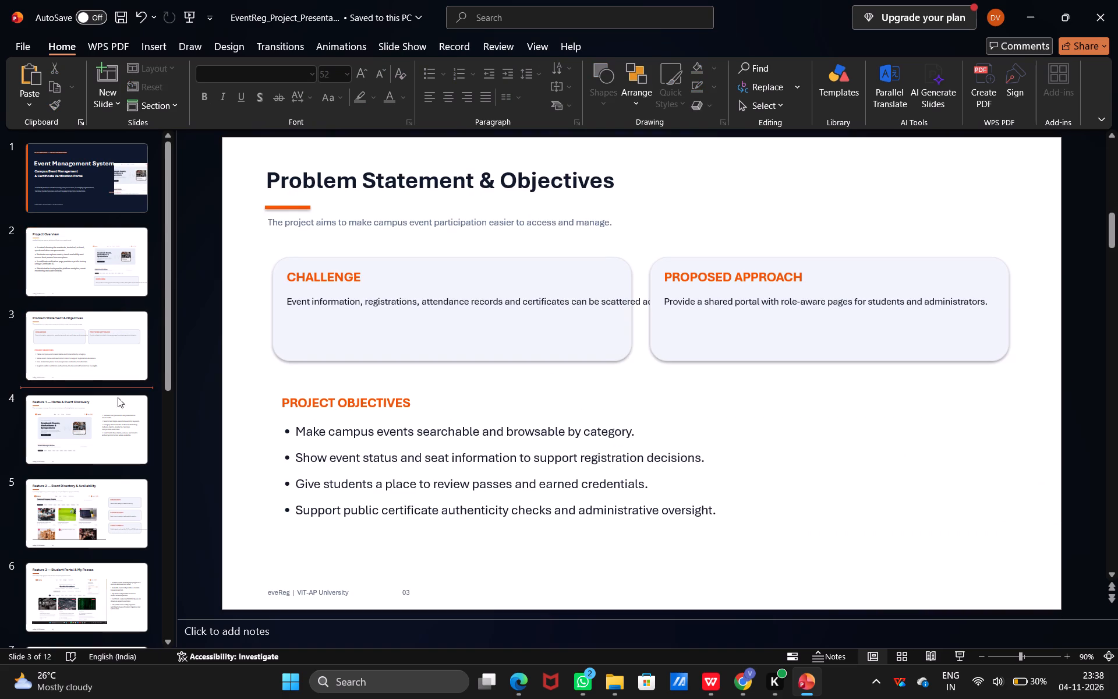
scroll(117, 472, "down", 2)
left_click(117, 472)
left_click(108, 416)
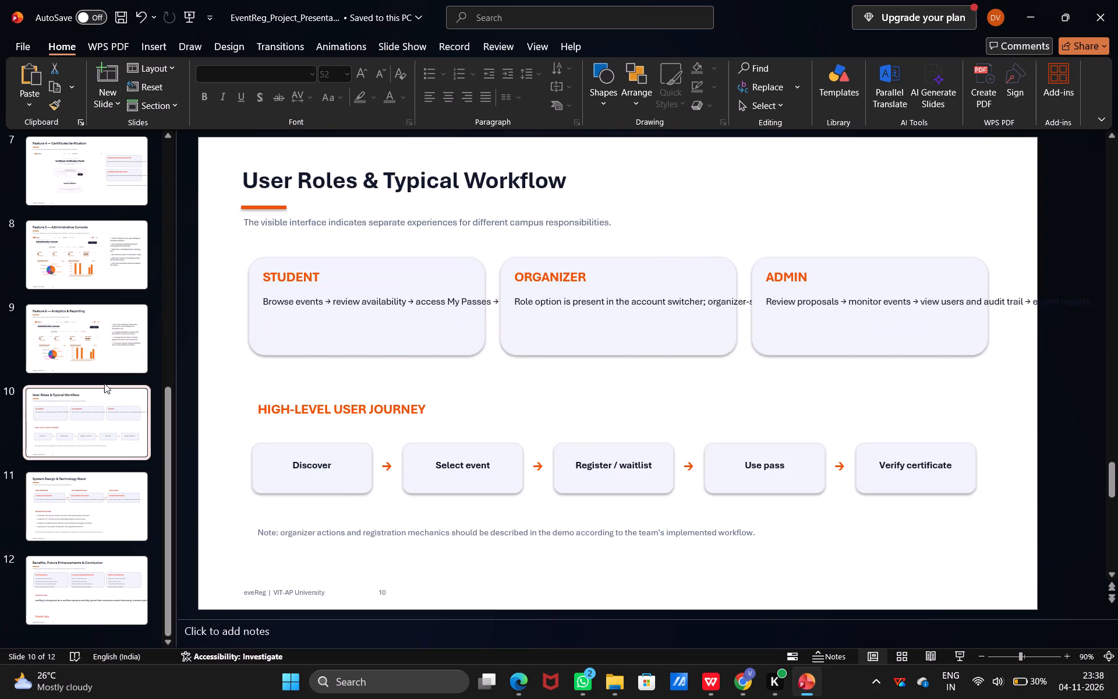
left_click(103, 379)
double_click(430, 368)
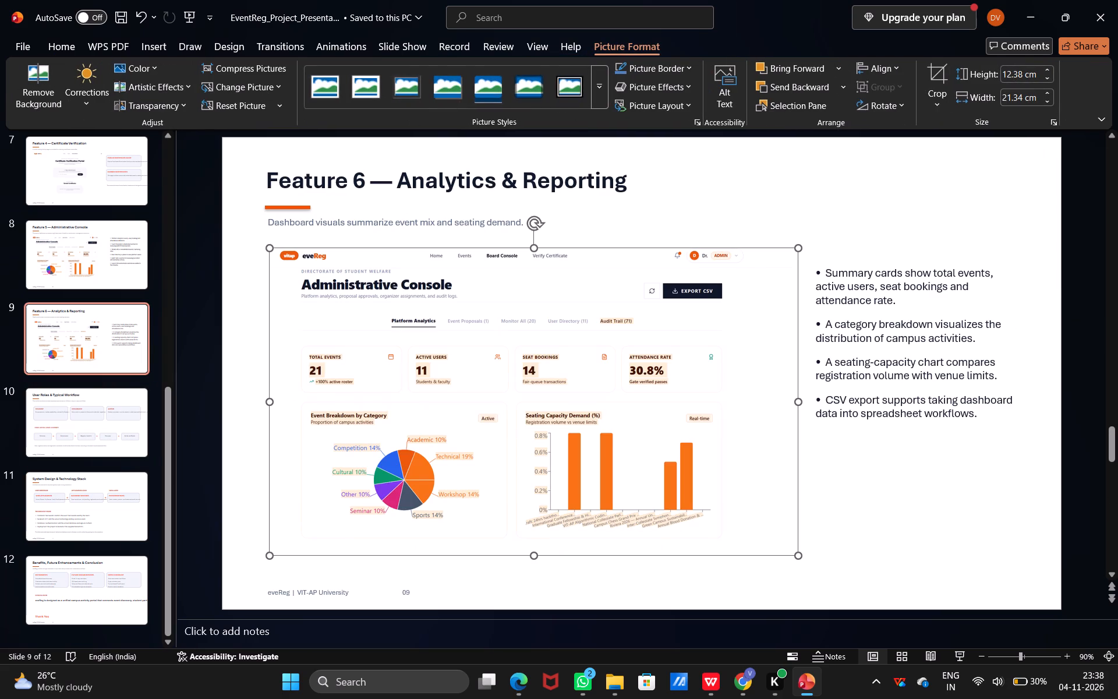
left_click(762, 185)
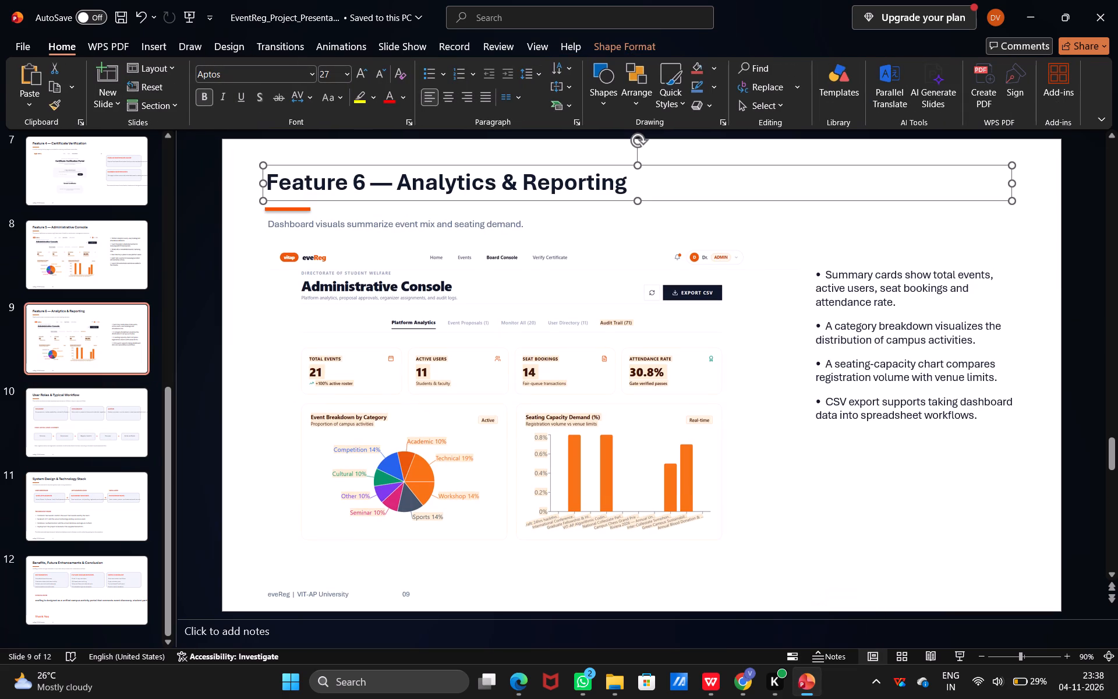
Open a read-only copy of "eveReg_Project_Presentation (1)" from Downloads in PowerPoint and leave Protected View.
left_click(613, 681)
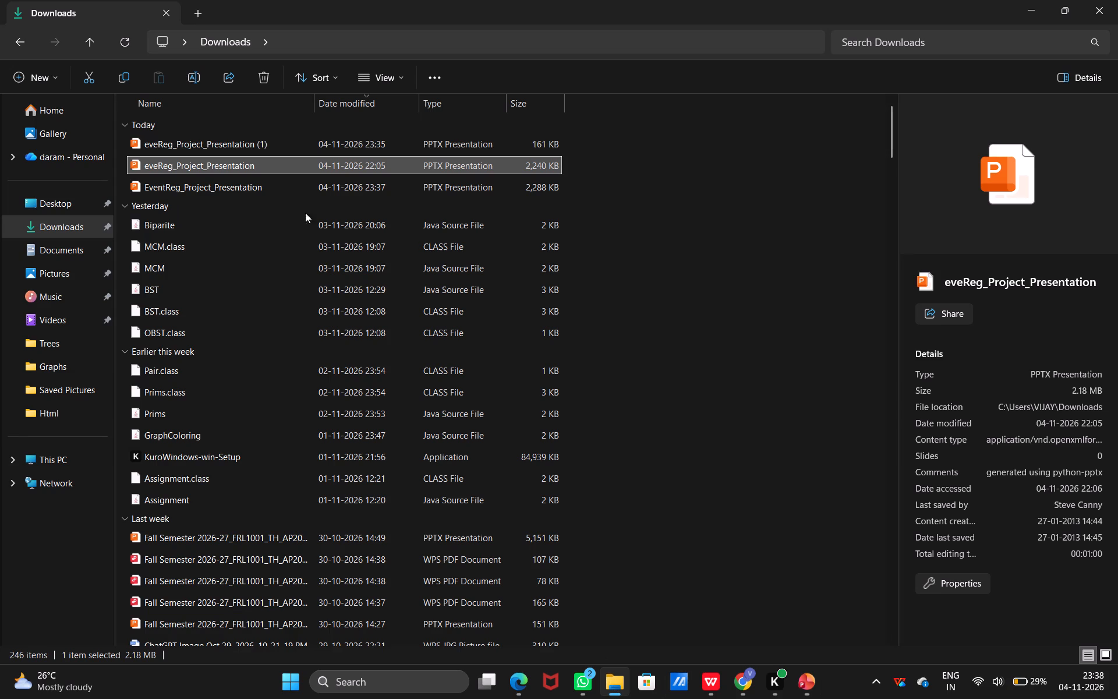
double_click(264, 146)
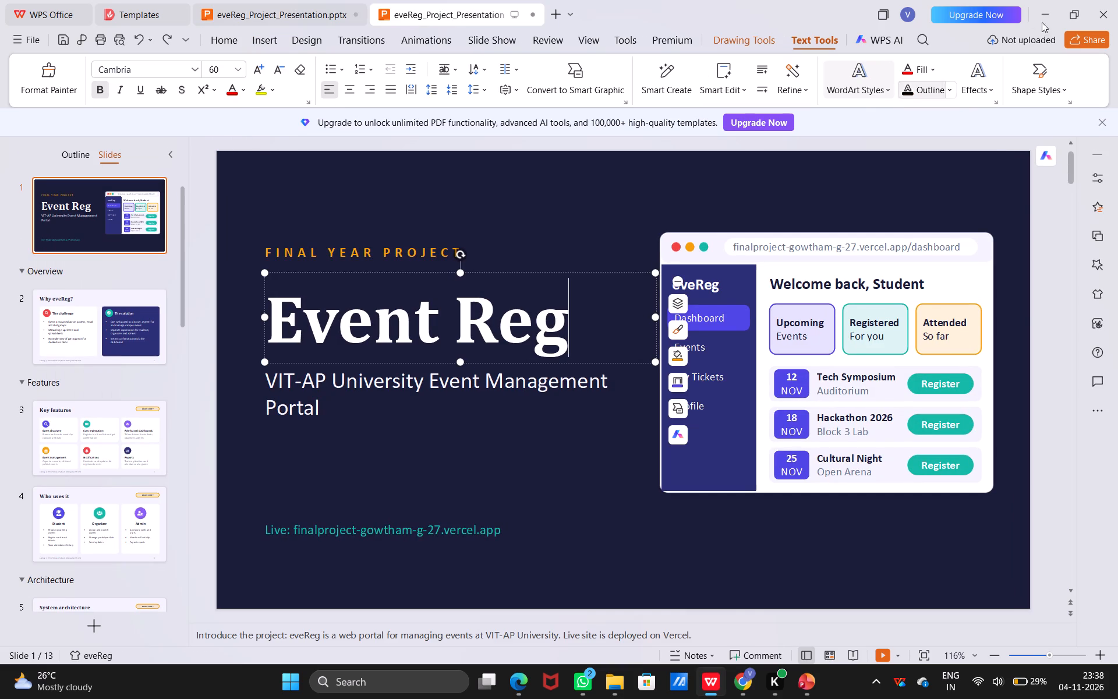
left_click(1053, 12)
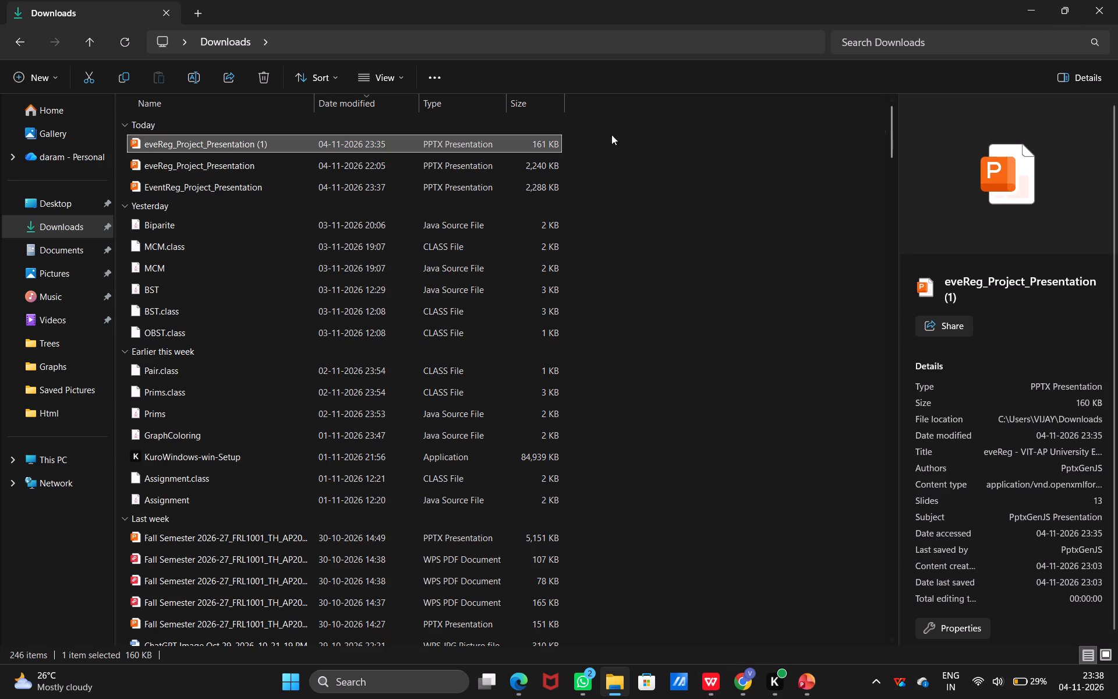
left_click(543, 147)
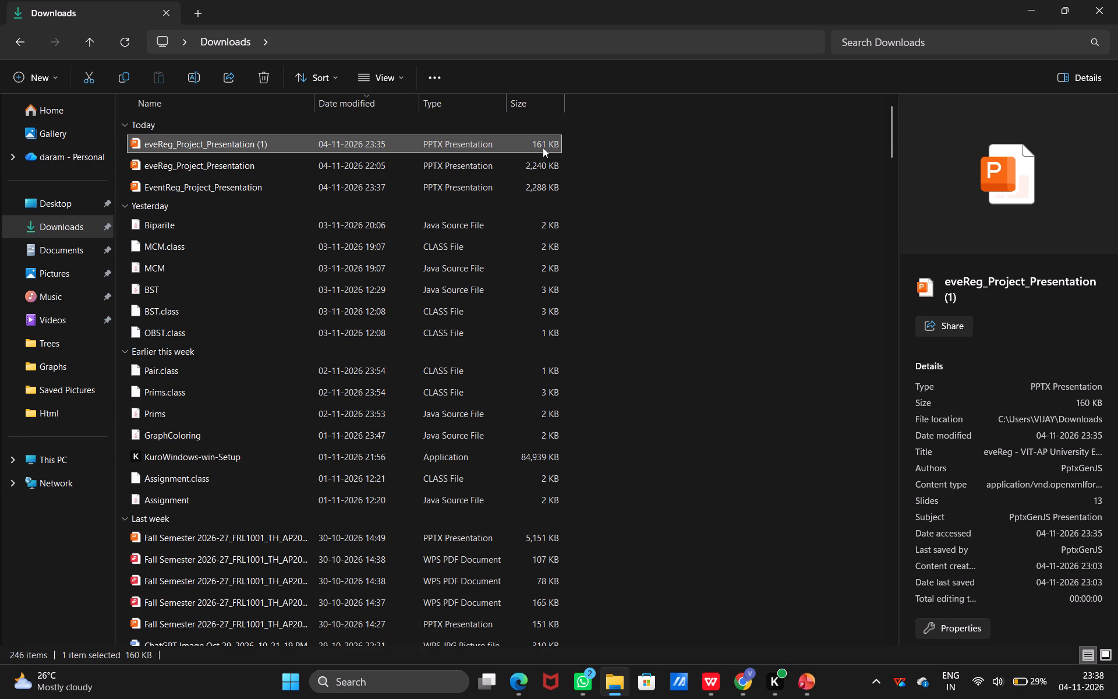
left_click(549, 140)
right_click(549, 140)
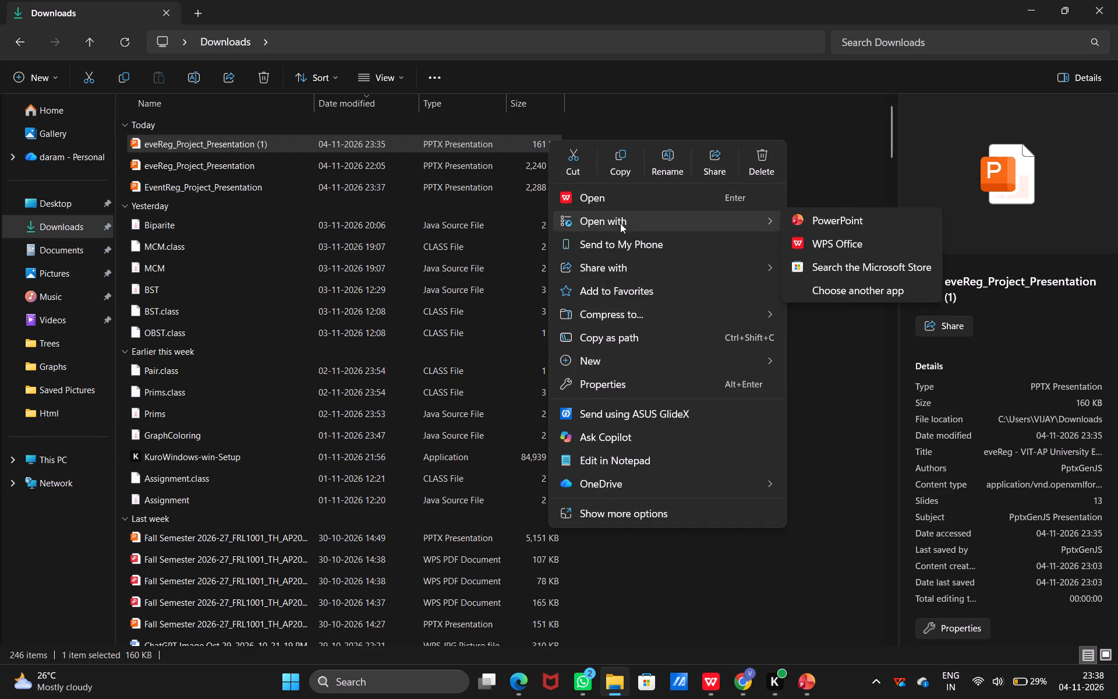
left_click(820, 226)
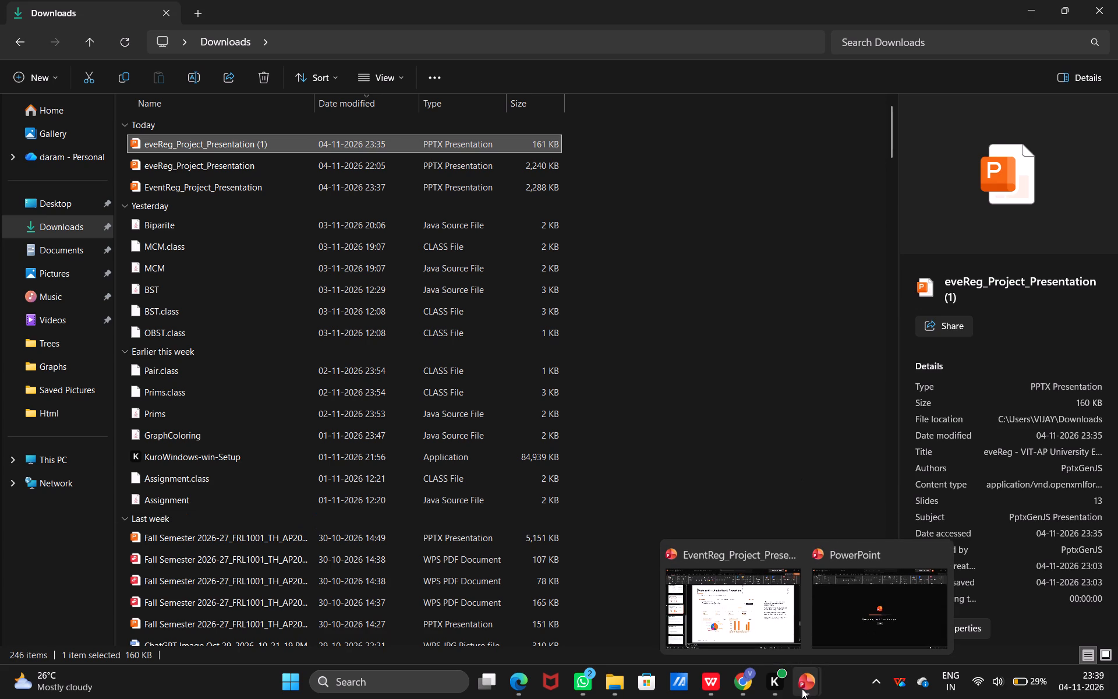
left_click(832, 629)
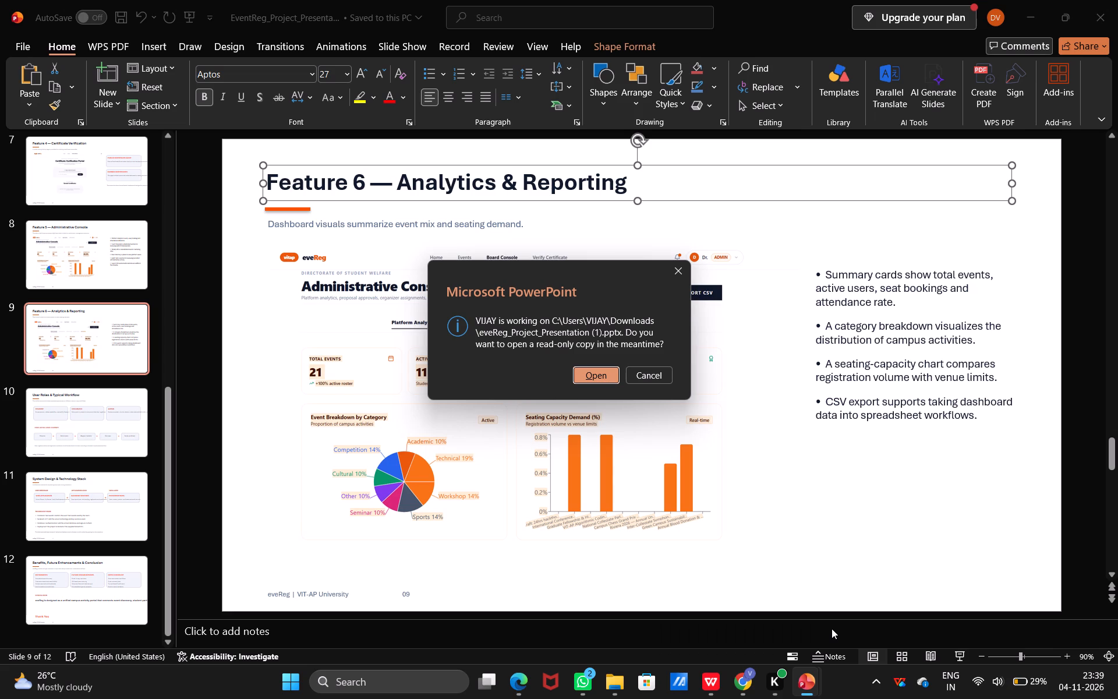
left_click(592, 385)
left_click(596, 379)
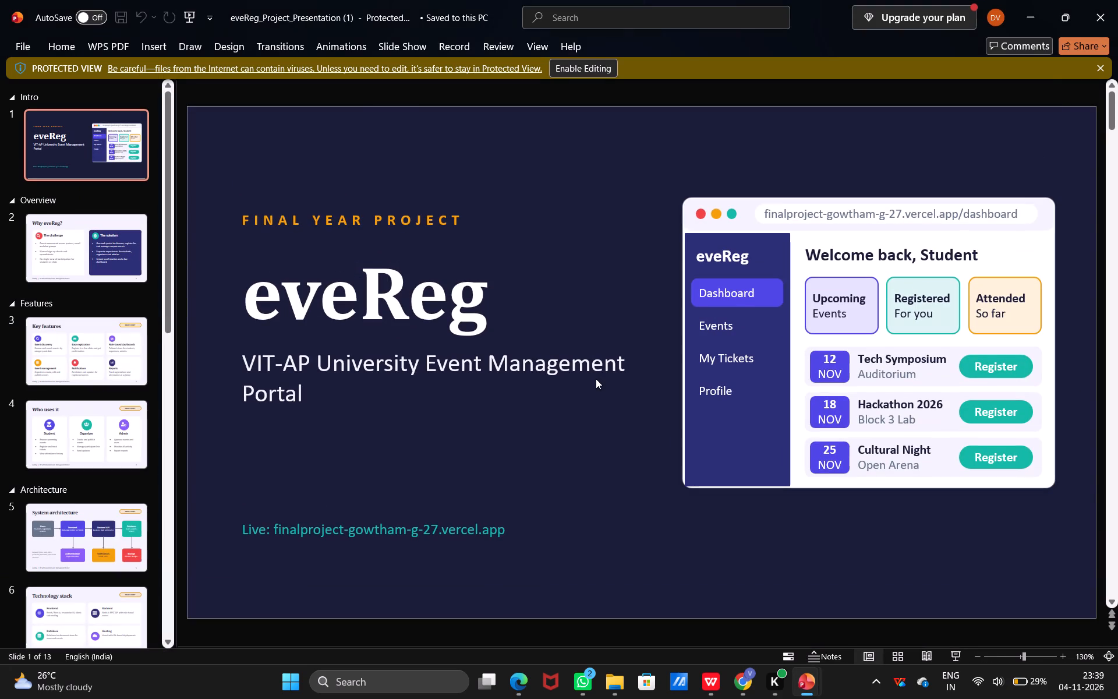
left_click(596, 72)
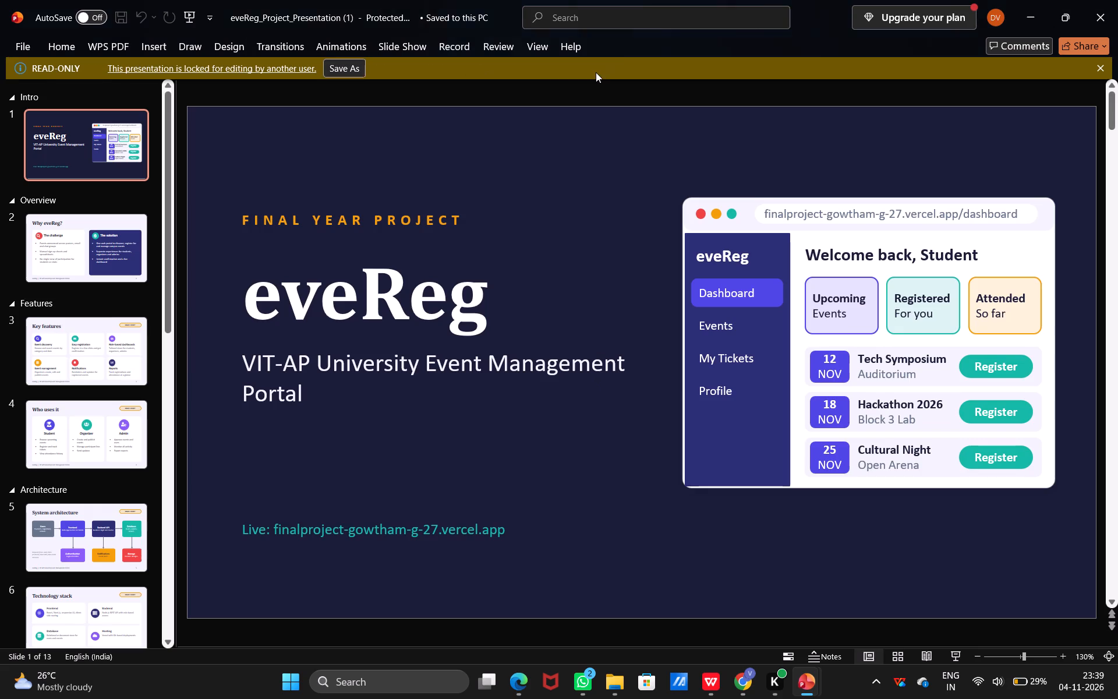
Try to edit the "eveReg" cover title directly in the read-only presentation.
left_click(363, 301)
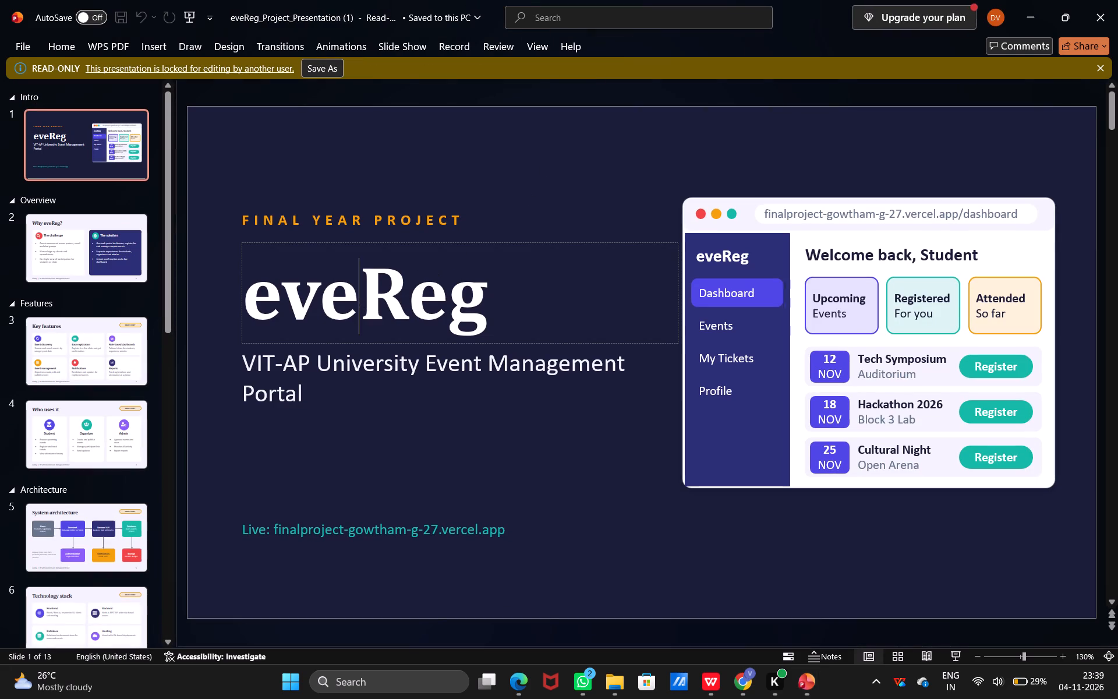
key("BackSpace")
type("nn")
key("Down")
Review the read-only deck's slides, from "Why eveReg?" through to the end and back to the cover.
left_click(97, 261)
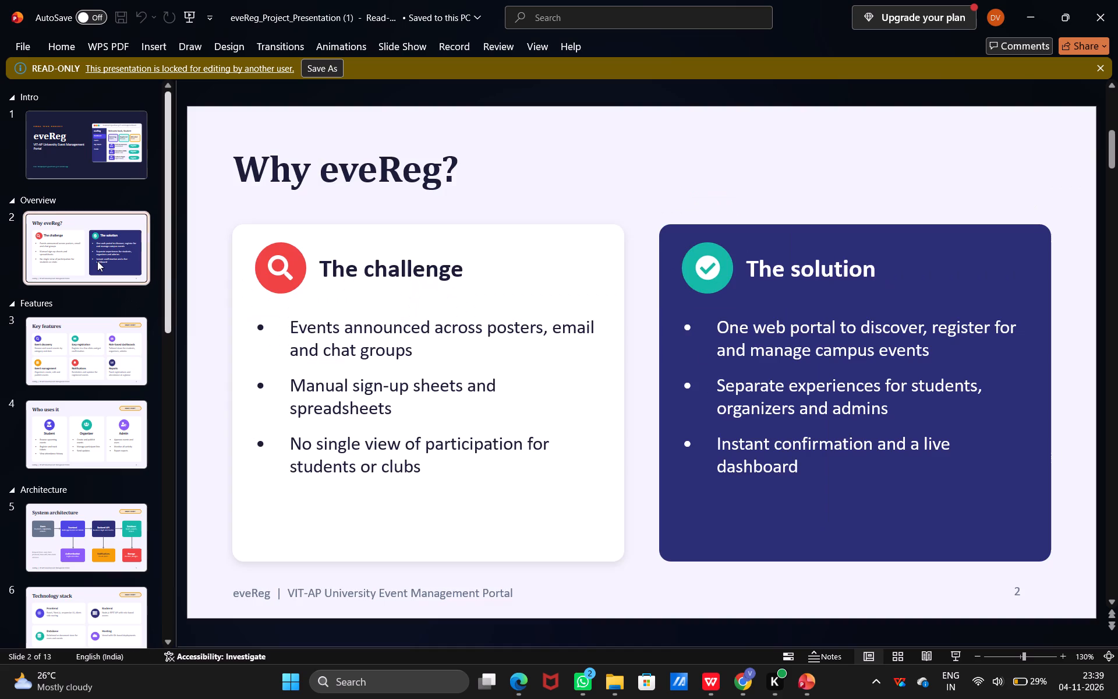
key("Down")
key("Down")
key("Down")
key("Down")
key("Down")
key("Down")
key("Down")
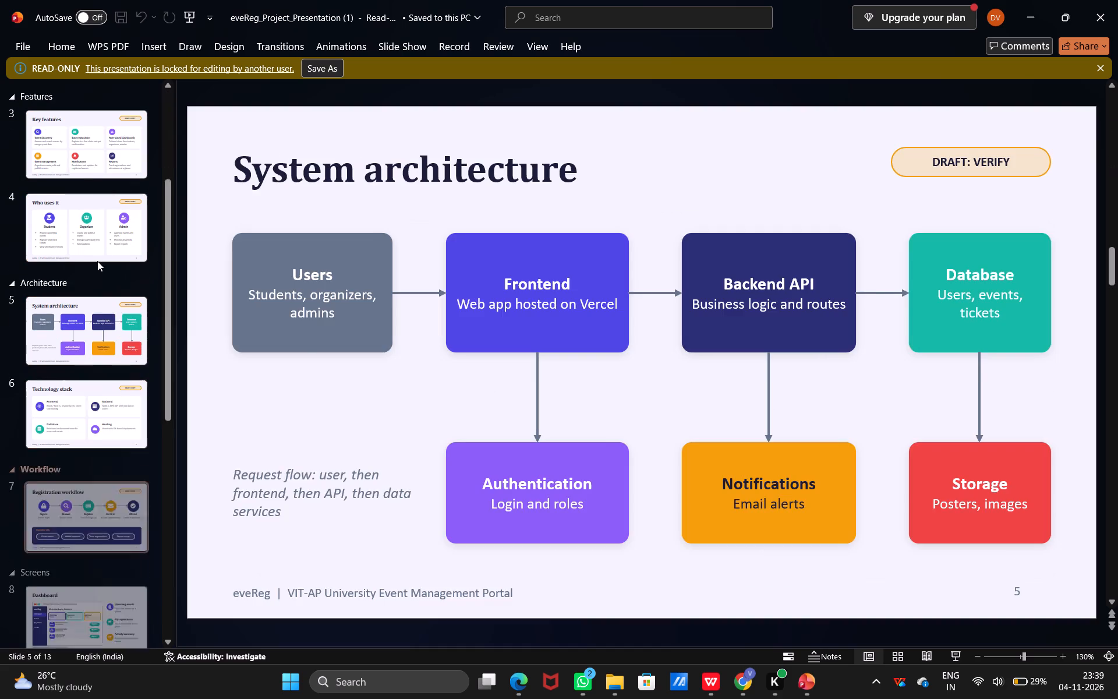
key("Down")
key("Down")
key("Down")
key("Down")
key("Down")
key("Down")
key("Down")
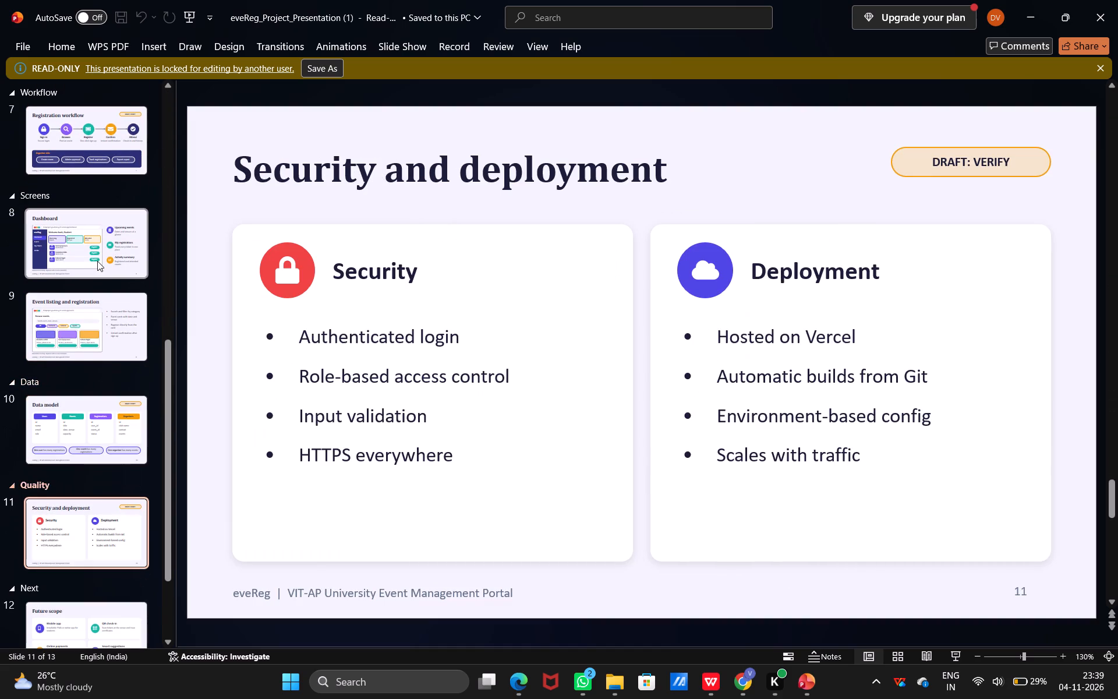
key("Down")
key("Down")
key("Up")
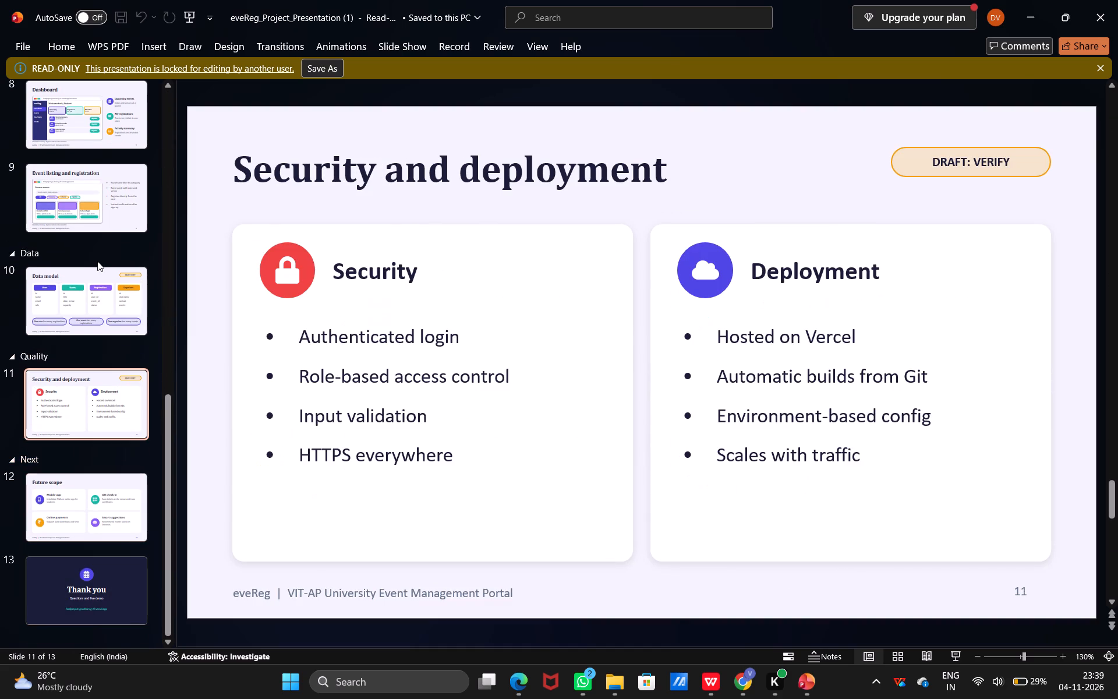
key("Up")
key("Up")
key("Up")
key("Up")
key("Up")
key("Up")
key("Up")
key("Up")
key("Up")
key("Up")
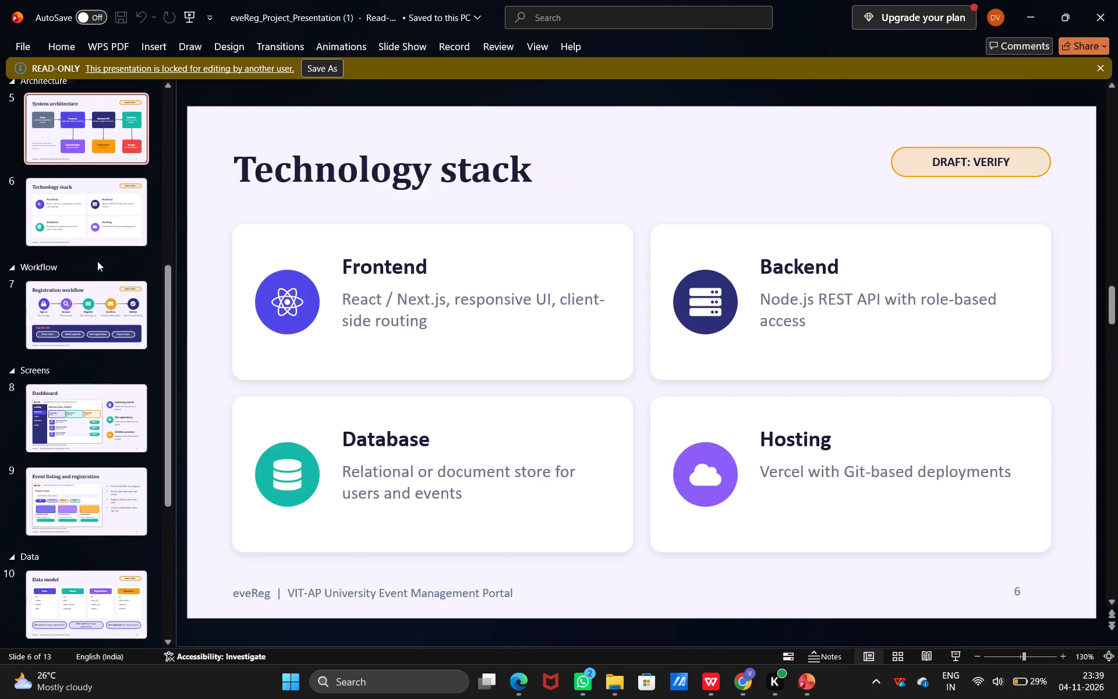
key("Up")
key("Up")
key("Up")
key("Up")
key("Up")
key("Up")
key("Up")
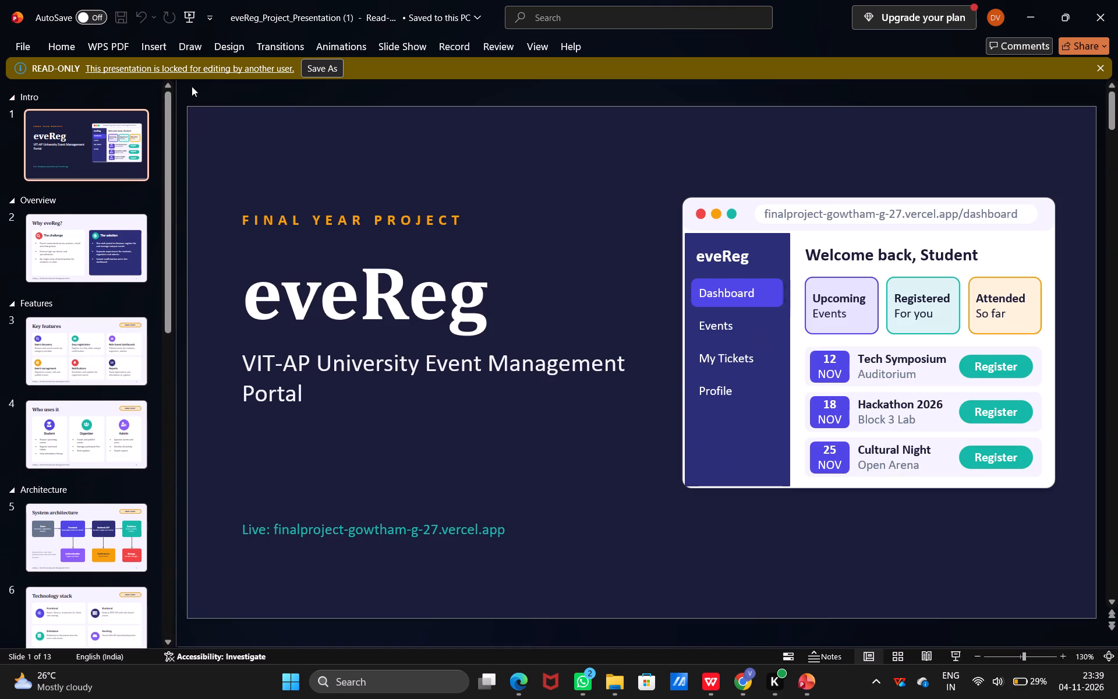
Save the read-only presentation as an editable PowerPoint copy named "Event_Management" in Downloads.
left_click(101, 14)
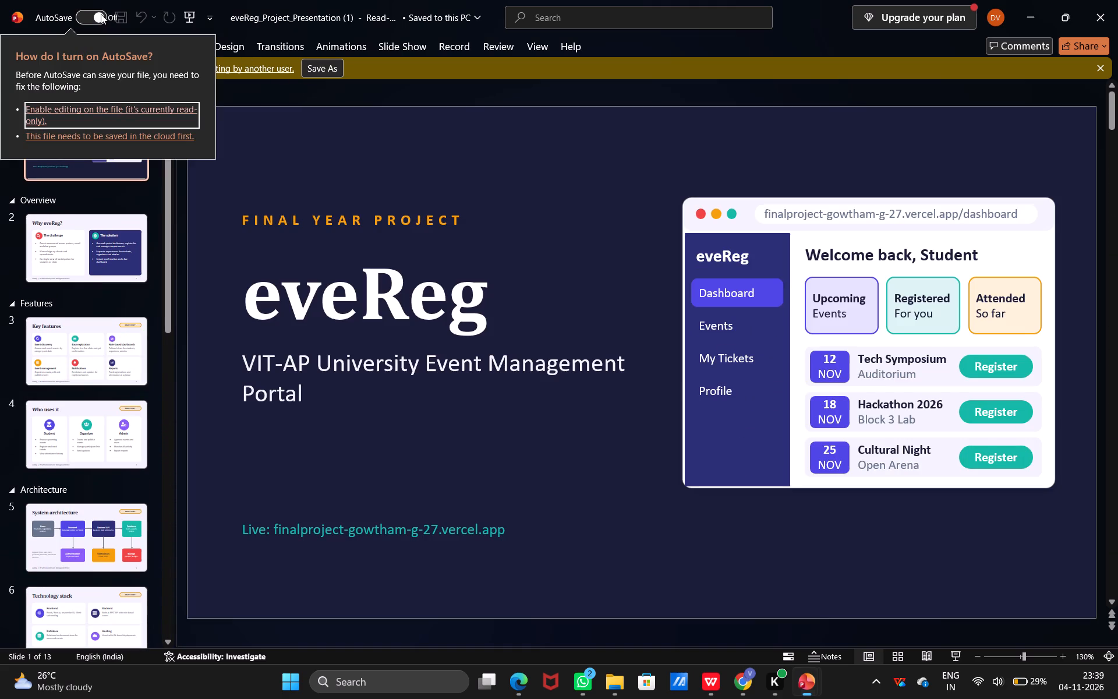
left_click(330, 67)
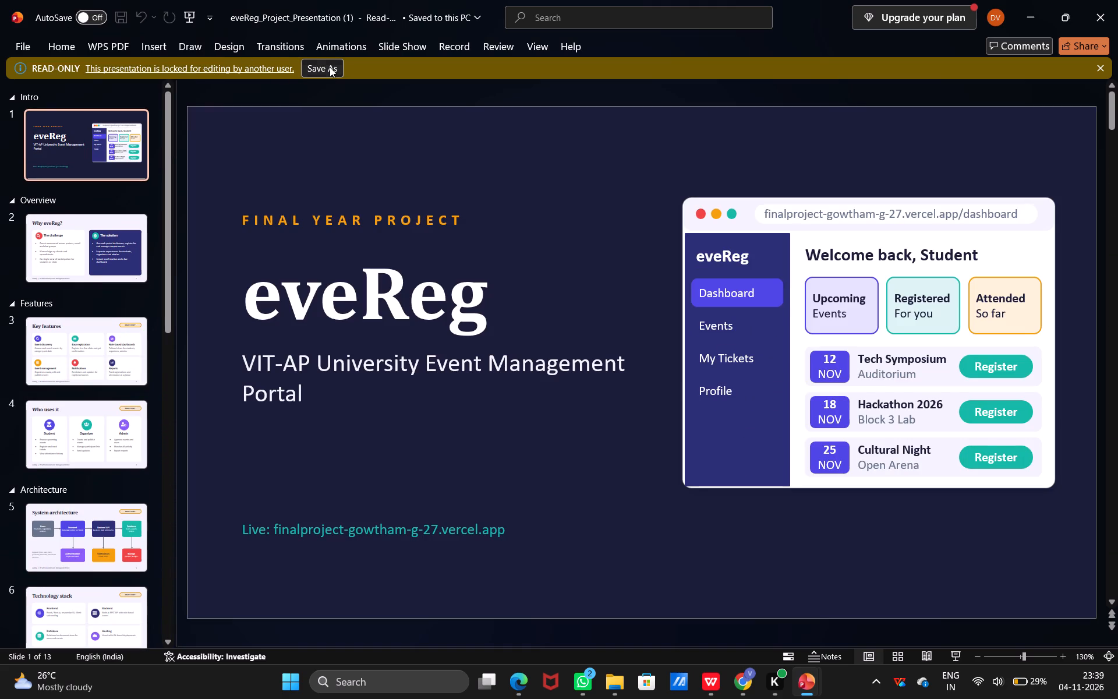
left_click(235, 241)
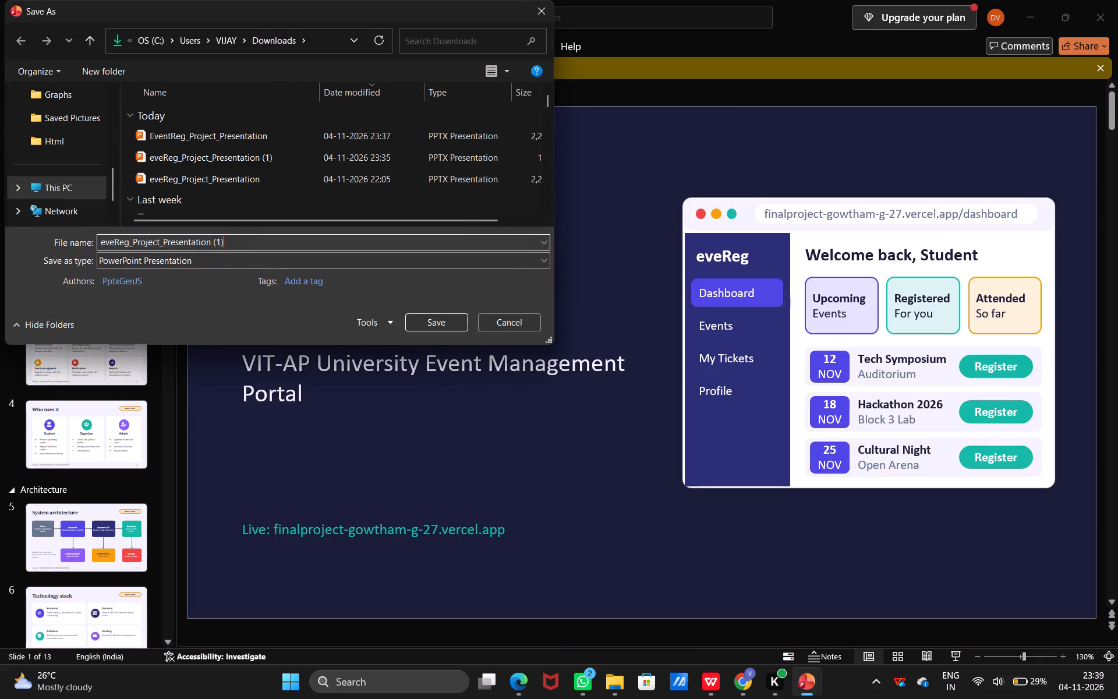
key("BackSpace")
key("BackSpace")
key("BackSpace")
key("BackSpace")
key("BackSpace")
key("BackSpace")
key("BackSpace")
key("BackSpace")
key("BackSpace")
key("BackSpace")
key("BackSpace")
key("BackSpace")
key("BackSpace")
key("BackSpace")
key("BackSpace")
key("BackSpace")
key("BackSpace")
key("BackSpace")
key("BackSpace")
key("BackSpace")
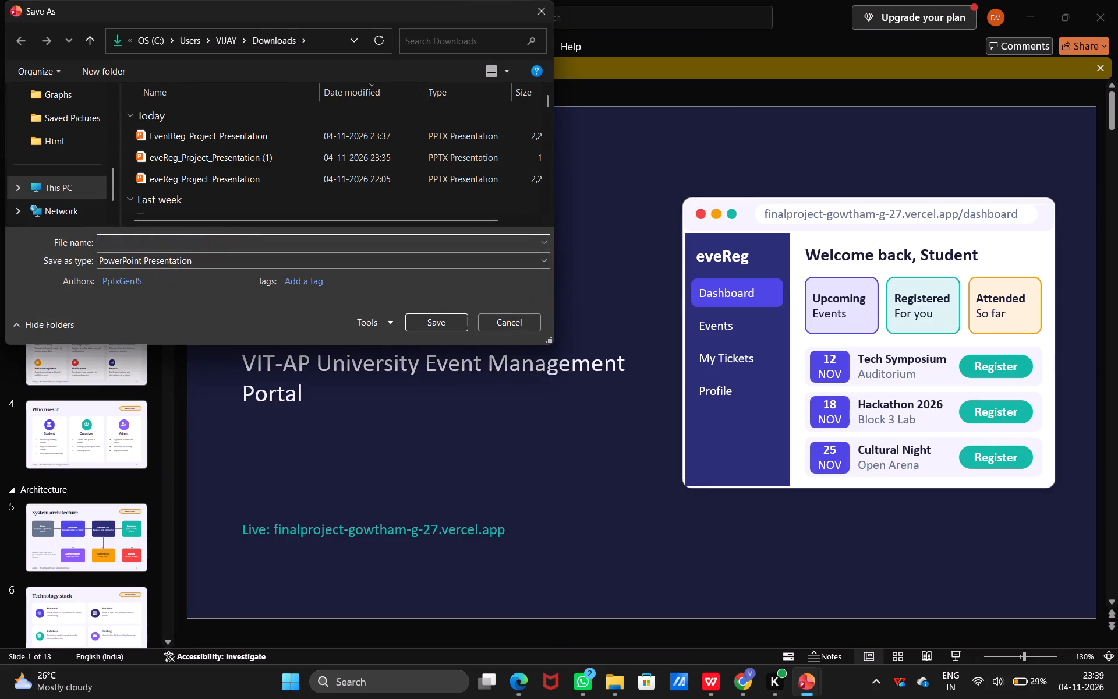
type("Eb+")
key("BackSpace")
key("BackSpace")
type("vent")
key("shift+underscore")
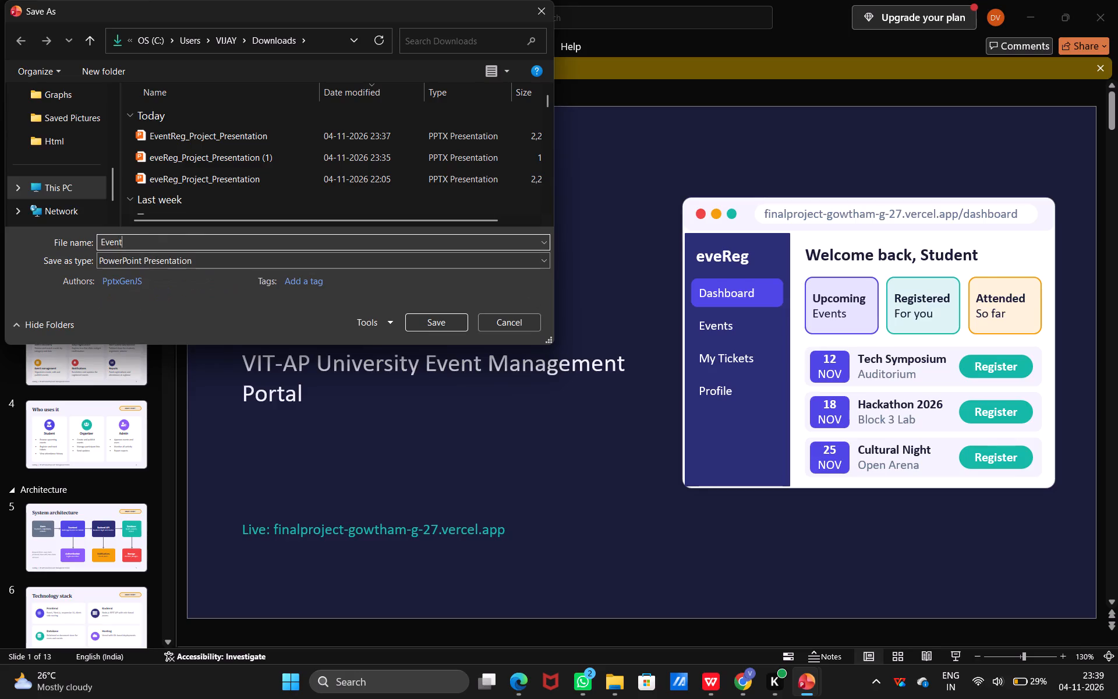
type("Mana")
type("gement")
key("Return")
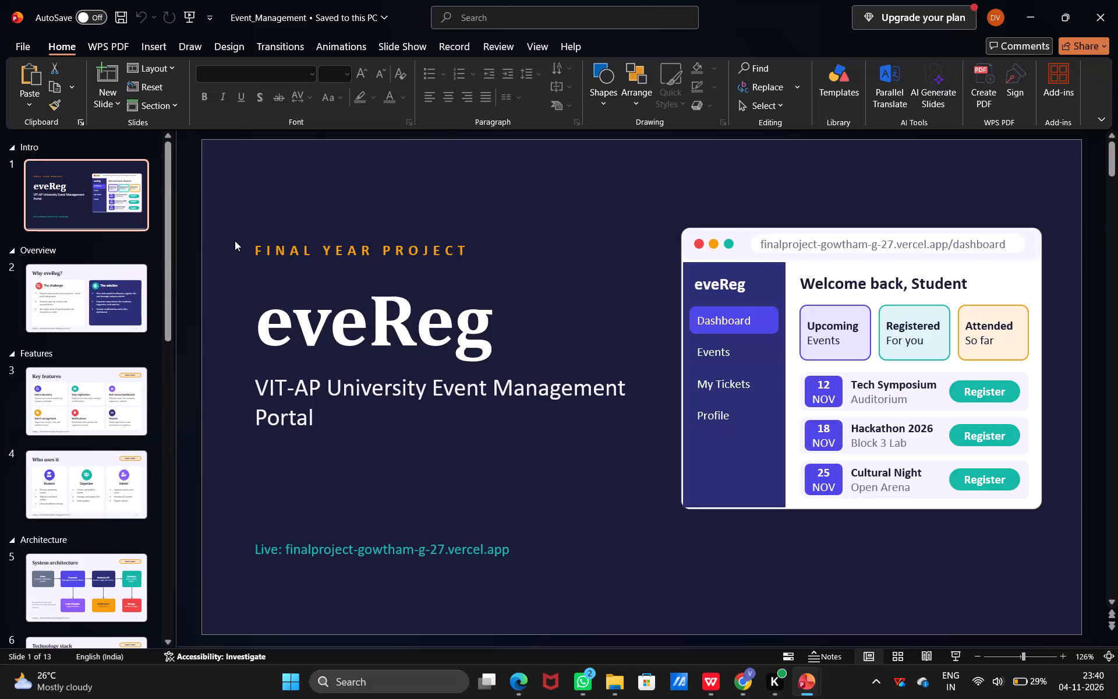
Delete "eve" from the "eveReg" title on the cover slide.
left_click(377, 325)
key("BackSpace")
key("BackSpace")
key("BackSpace")
key("BackSpace")
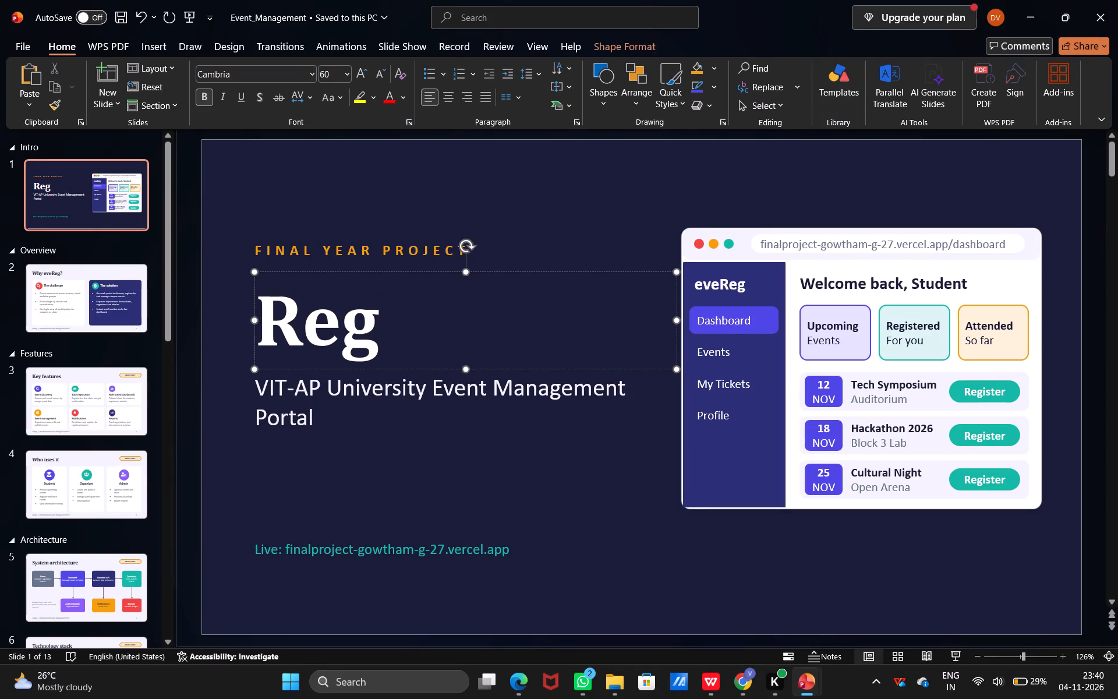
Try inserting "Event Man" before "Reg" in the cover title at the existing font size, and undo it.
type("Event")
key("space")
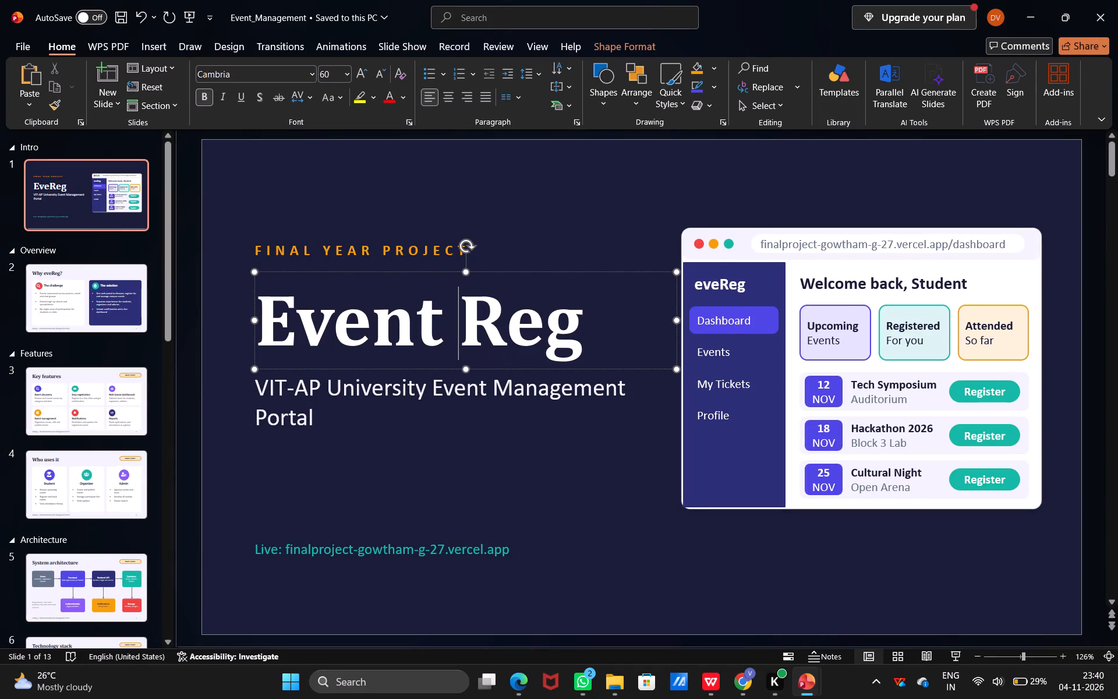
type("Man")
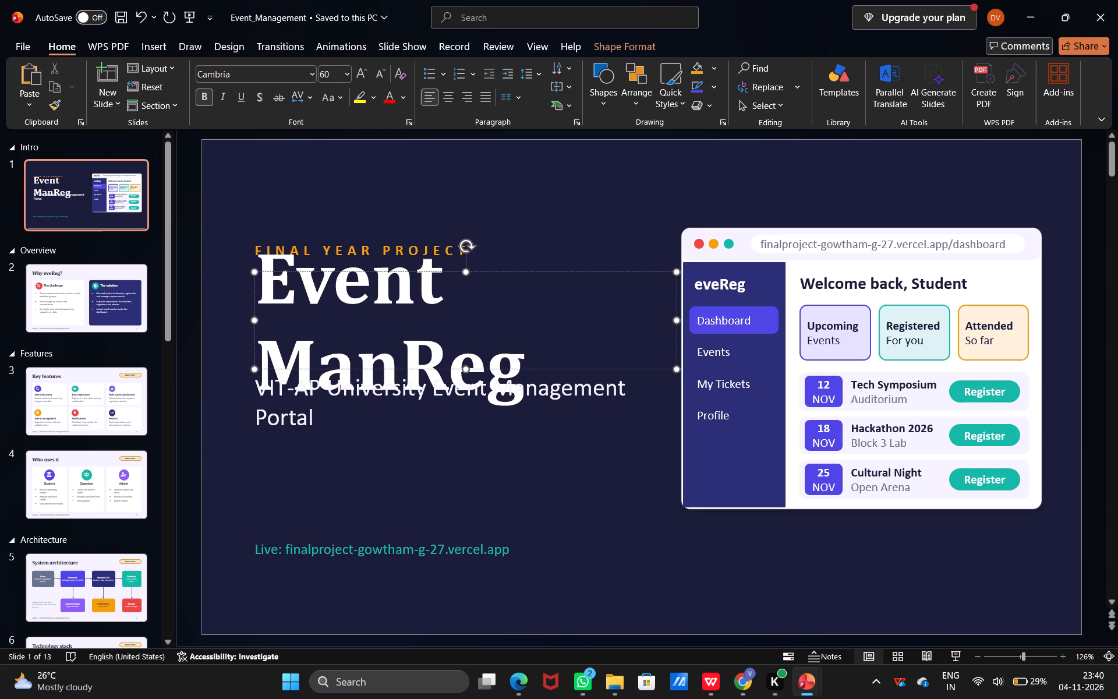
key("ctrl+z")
Set the font size of the "Reg" cover title to 32.
left_click_drag(266, 324, 391, 336)
left_click(340, 76)
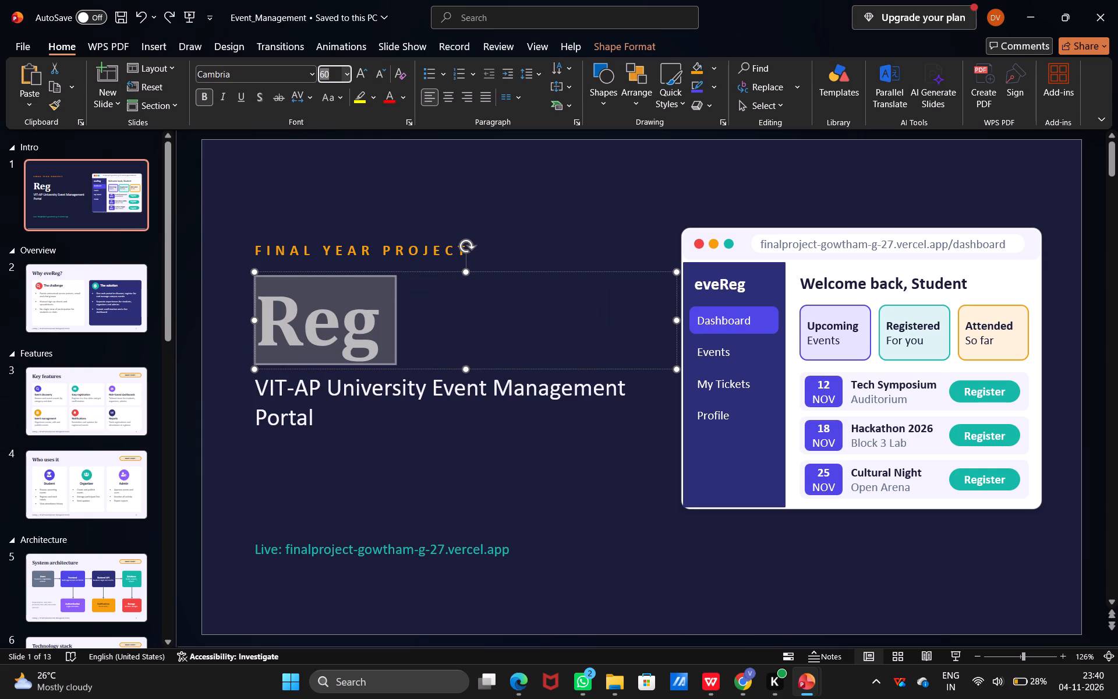
left_click(345, 76)
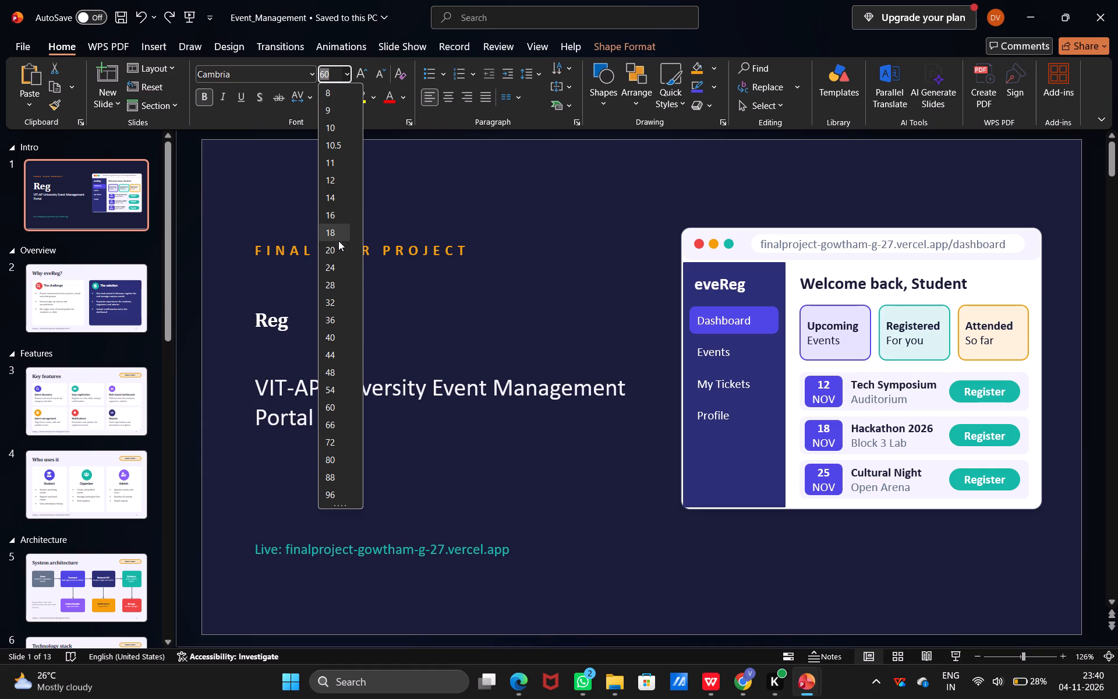
left_click(331, 299)
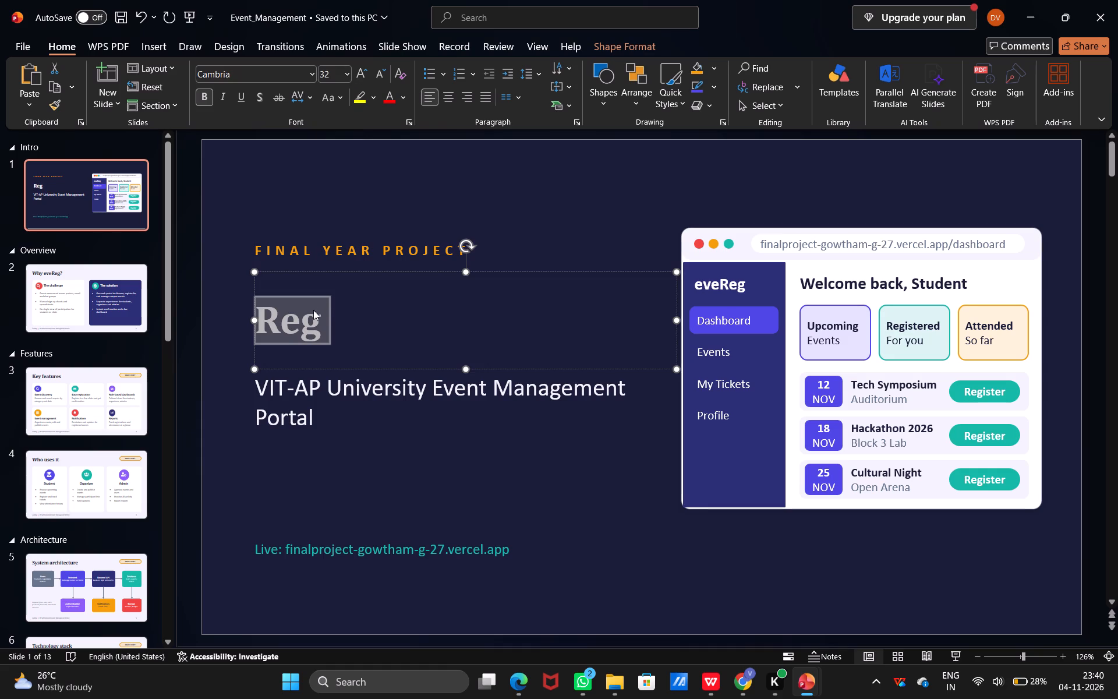
Replace "Reg" in the cover title with "Event ManagementSystem".
left_click(280, 327)
left_click(323, 321)
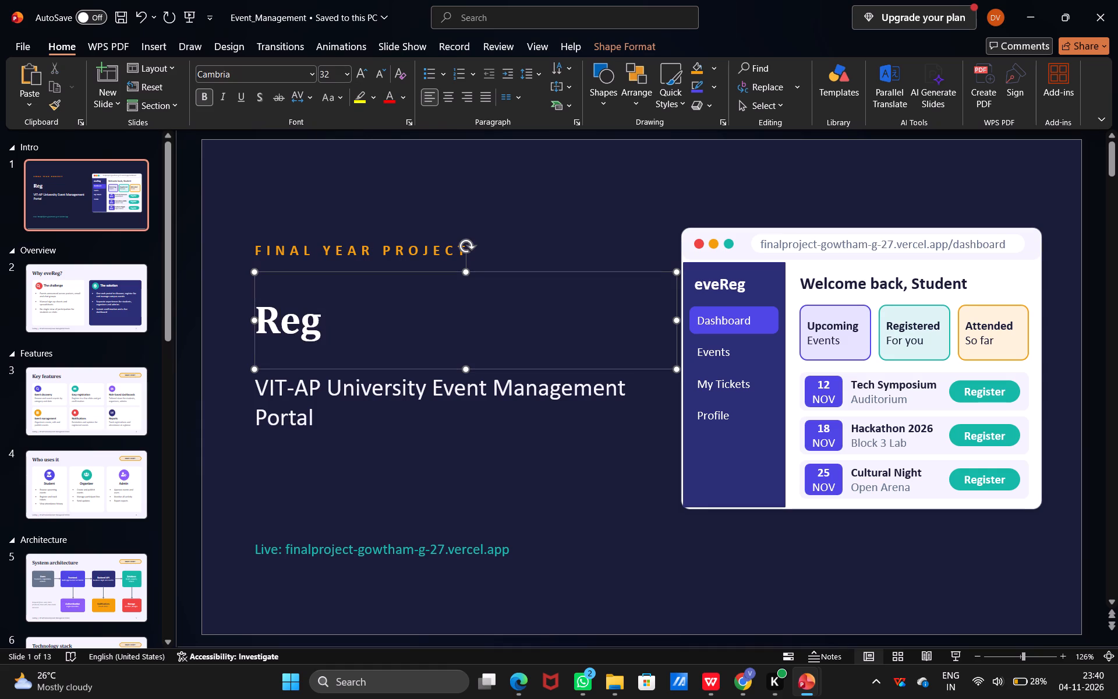
left_click(332, 329)
left_click(321, 326)
key("Right")
key("Right")
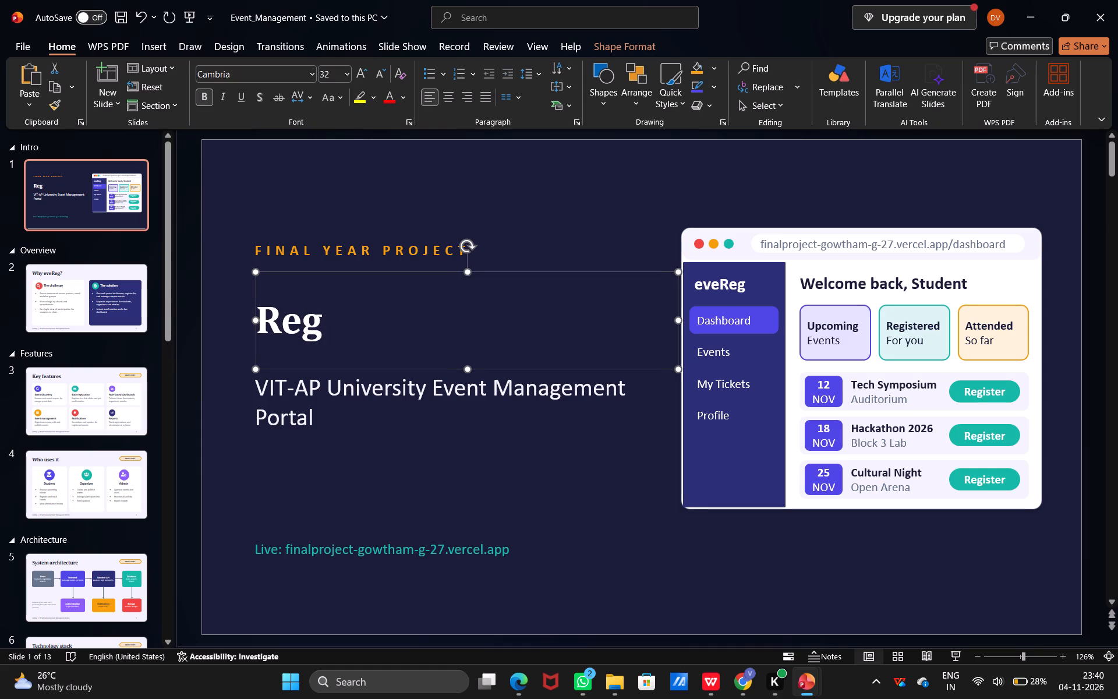
left_click(311, 329)
left_click(317, 329)
key("BackSpace")
key("BackSpace")
key("BackSpace")
type("Event")
key("space")
type("Management")
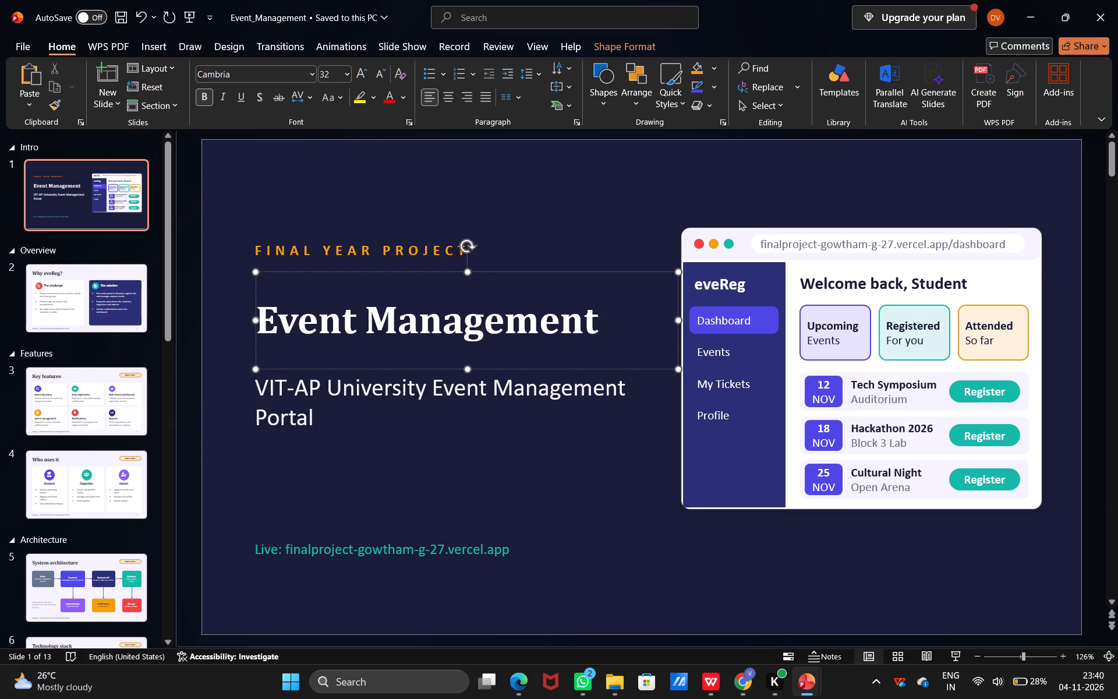
type("Sys")
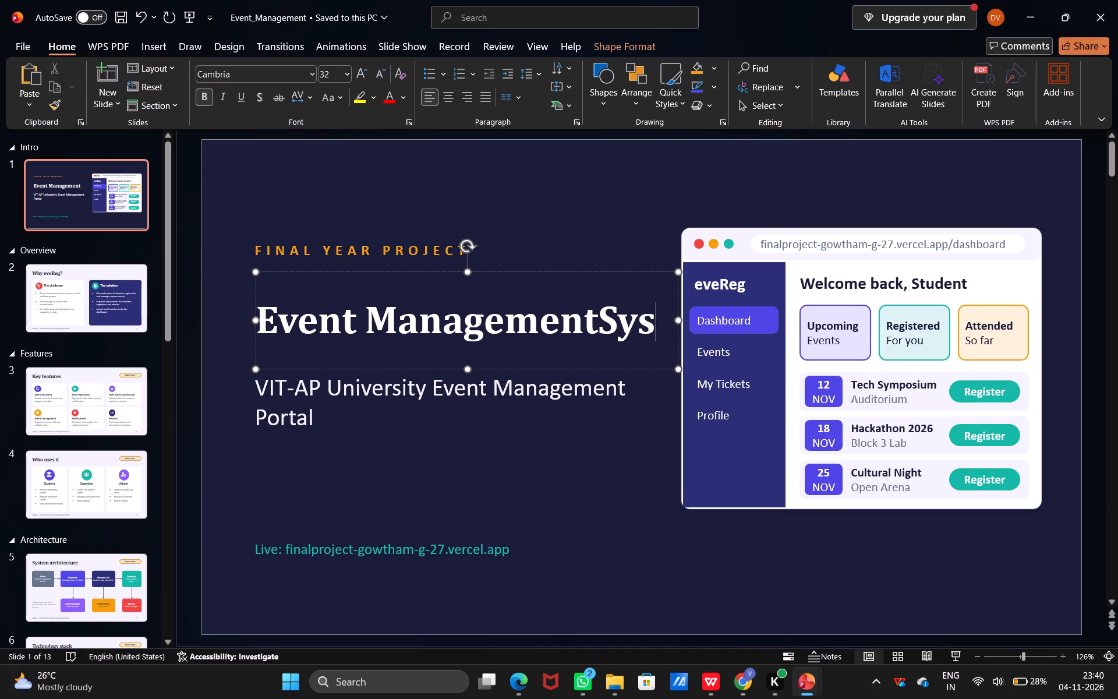
type("tem")
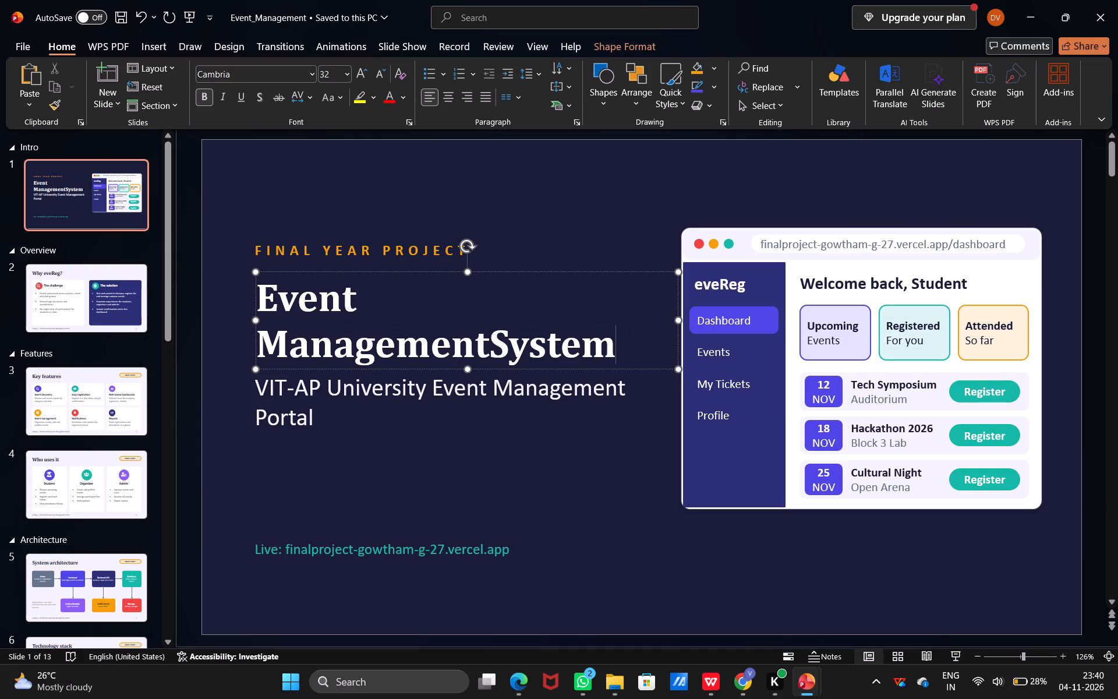
Break the cover title before "System" so that word starts on its own line.
left_click(489, 344)
key("BackSpace")
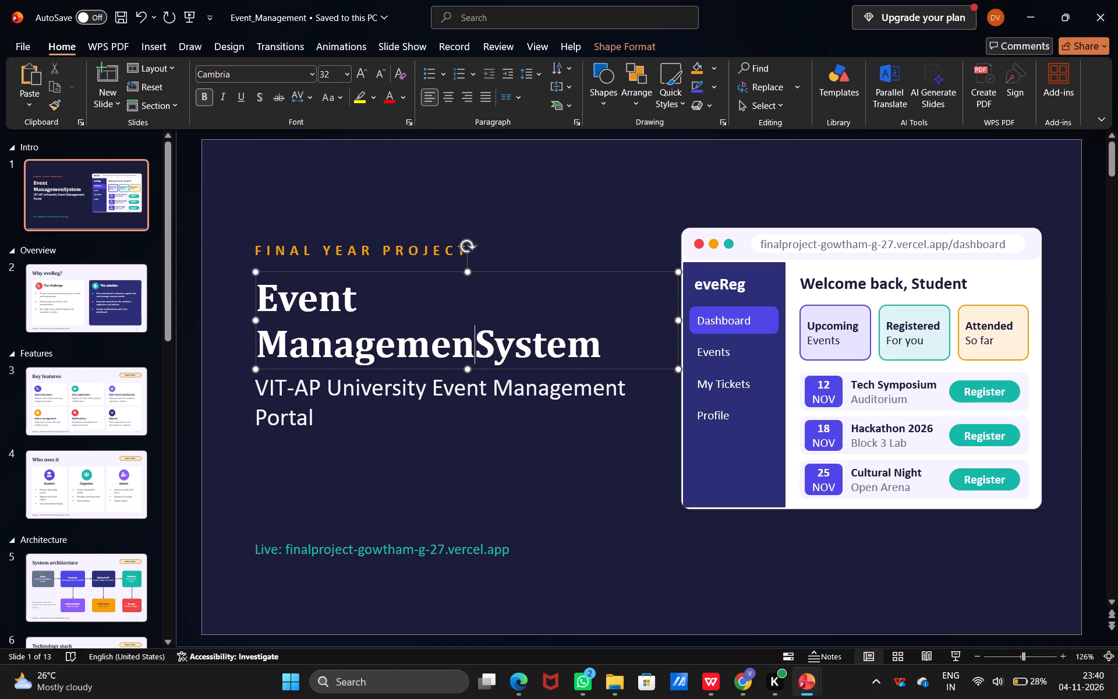
key("t")
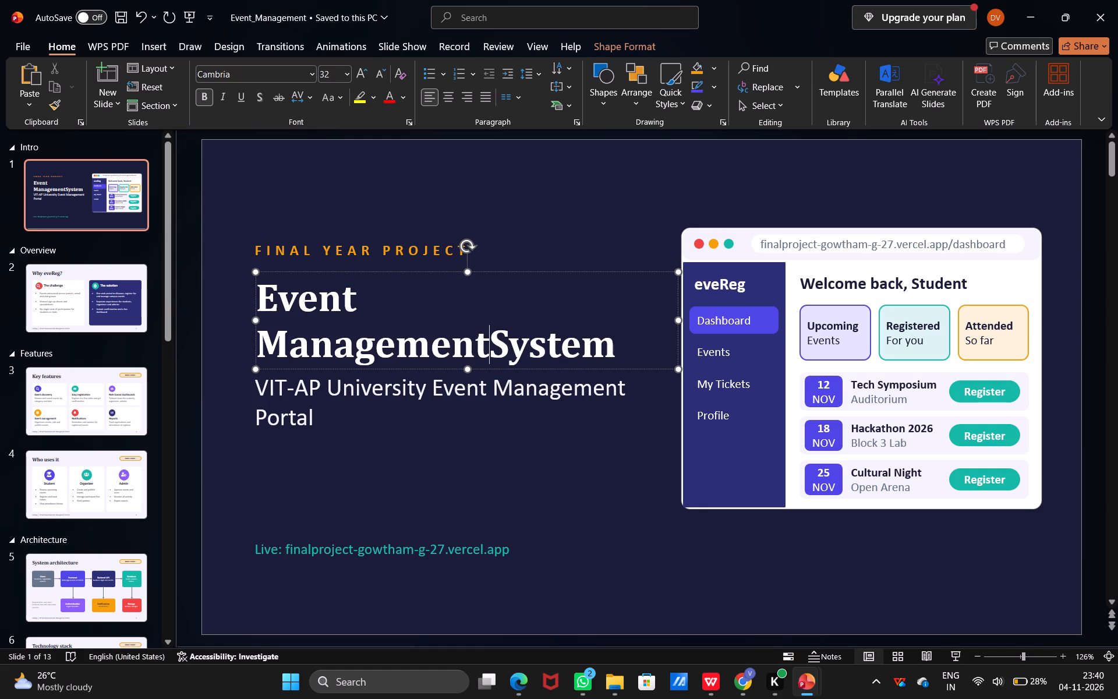
key("Return")
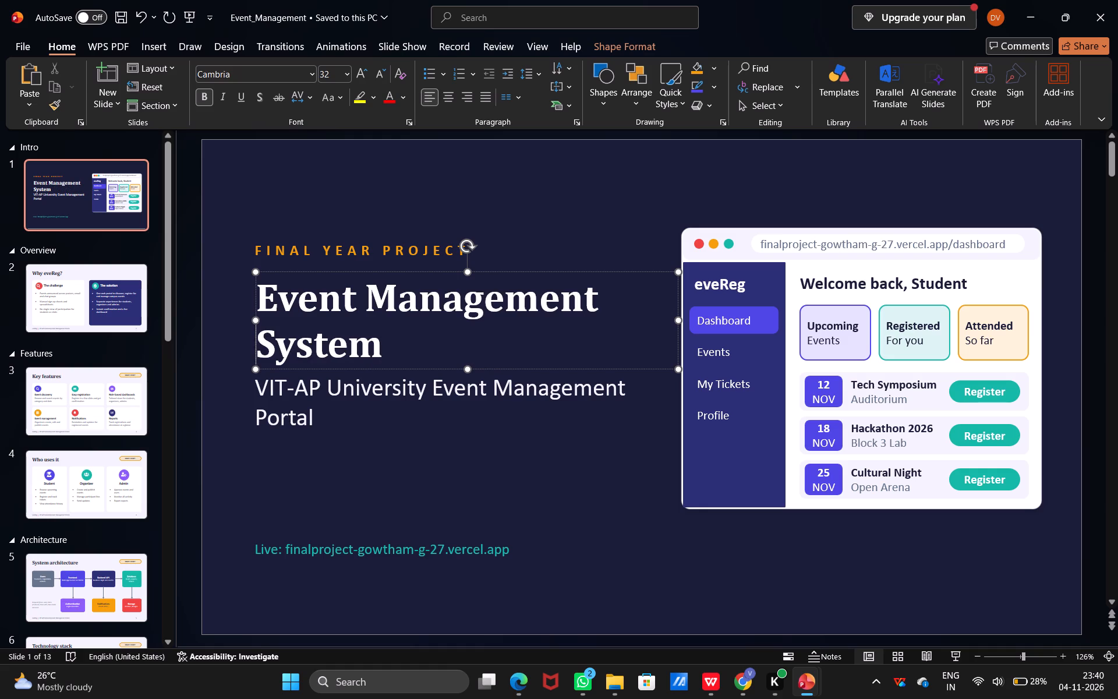
left_click(581, 223)
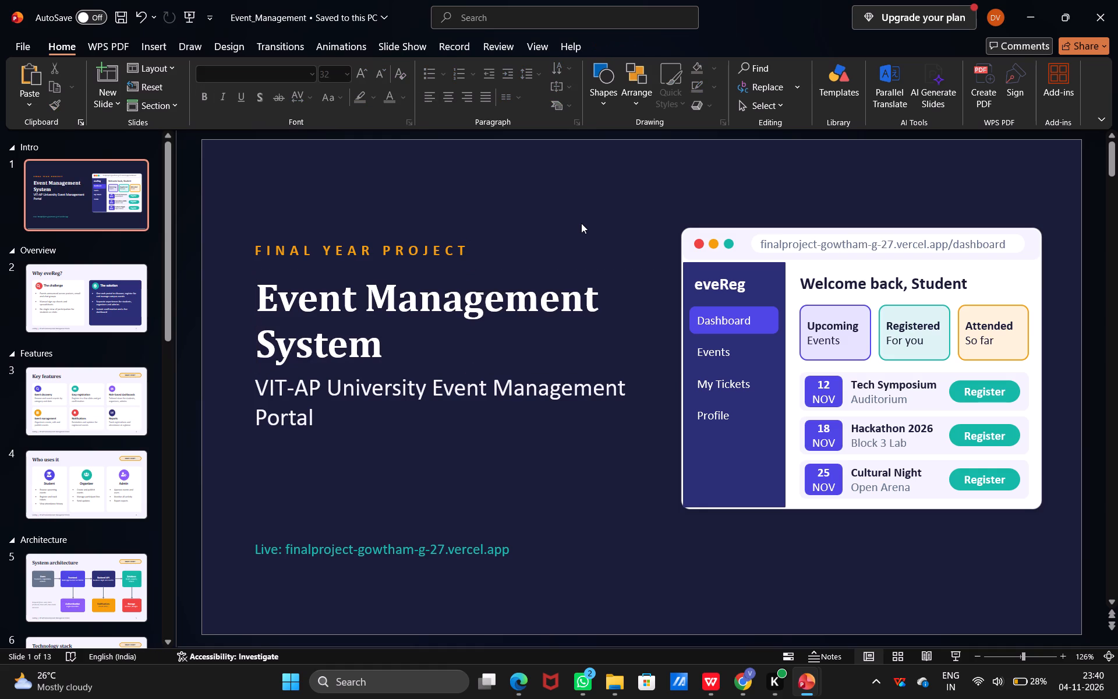
Delete the "FINAL YEAR PROJECT" text above the cover title.
left_click(476, 250)
key("BackSpace")
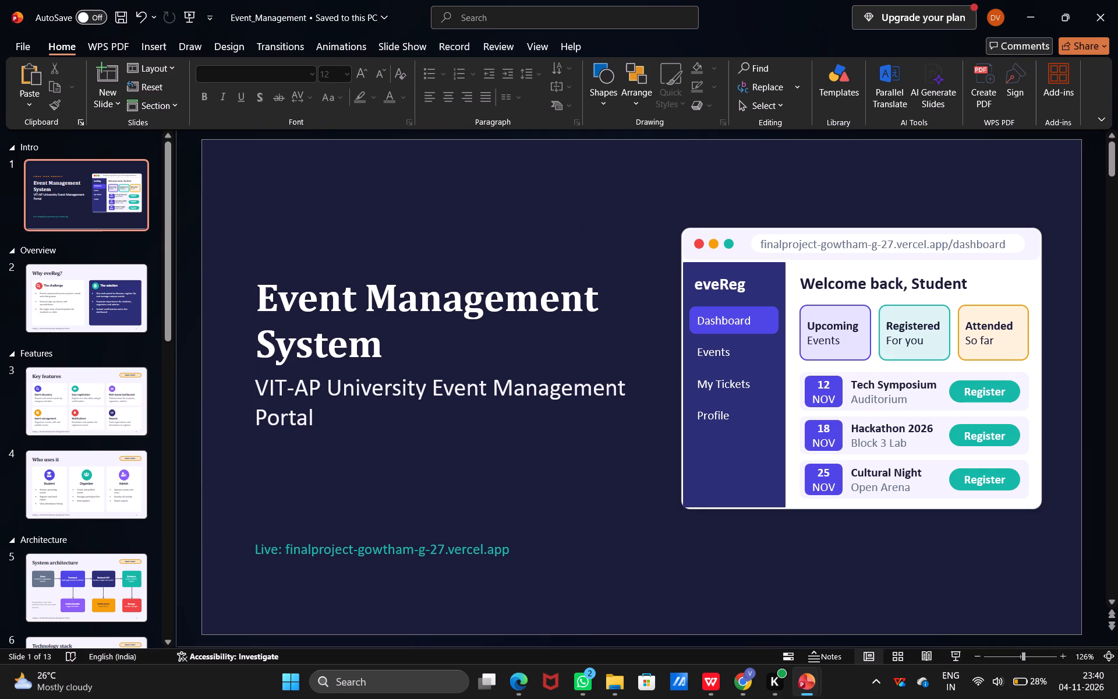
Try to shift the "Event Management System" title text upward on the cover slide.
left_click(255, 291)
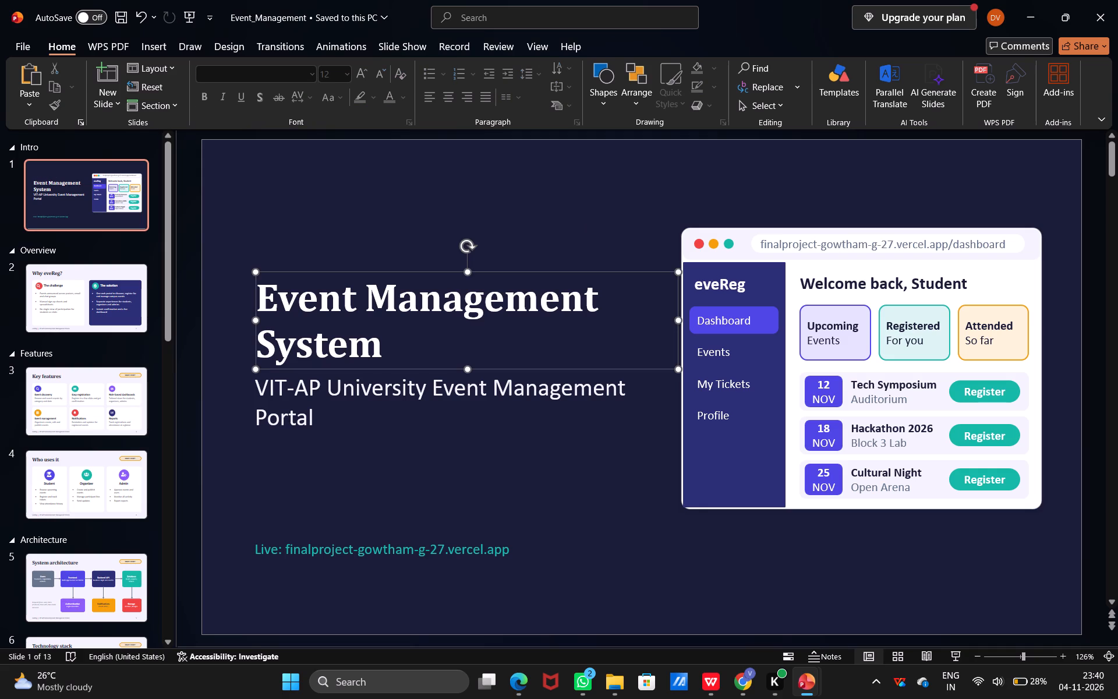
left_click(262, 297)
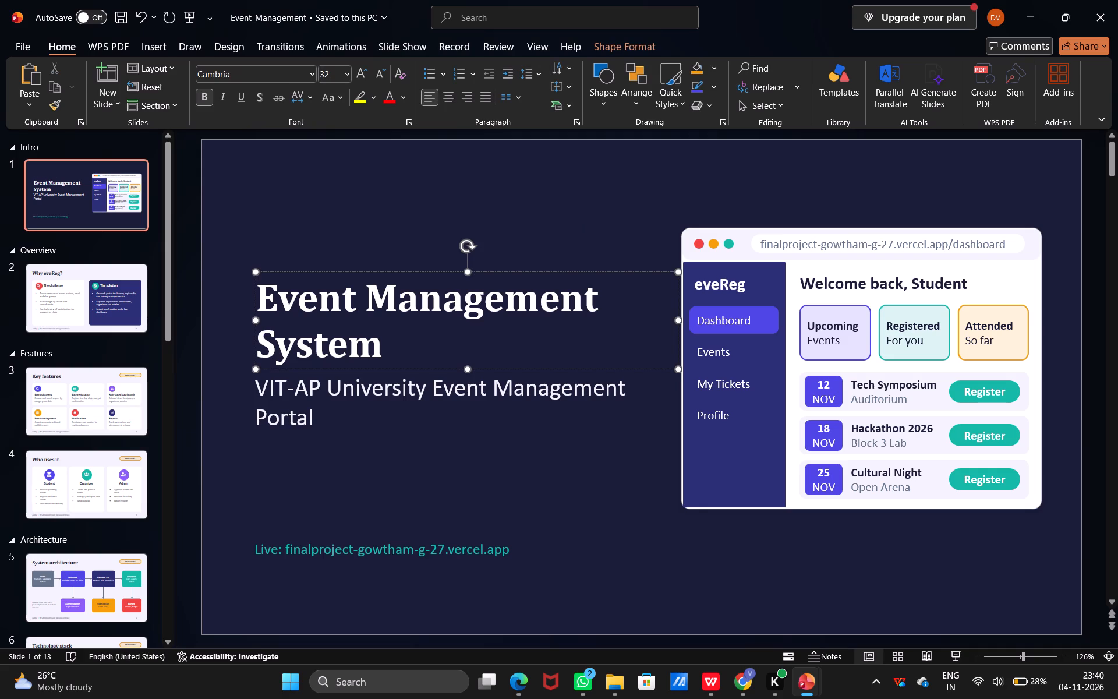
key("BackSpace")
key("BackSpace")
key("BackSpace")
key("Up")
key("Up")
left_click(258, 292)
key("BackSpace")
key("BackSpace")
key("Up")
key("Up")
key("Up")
Add a blank line before the "VIT-AP University Event Management Portal" subtitle to separate it from the title.
left_click(642, 410)
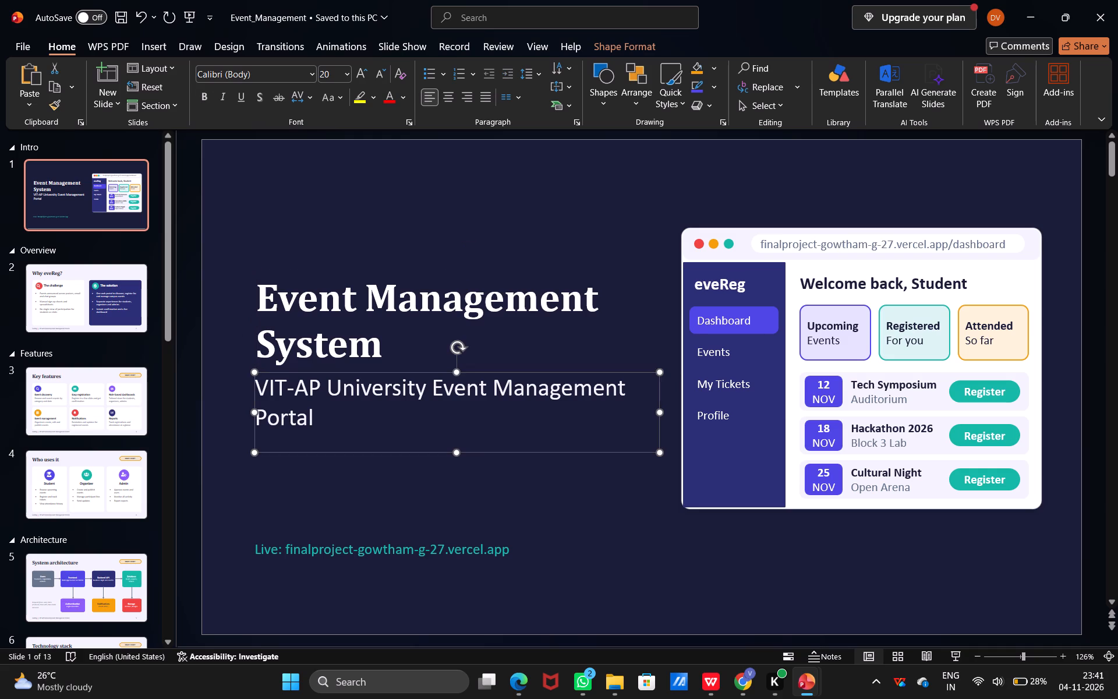
left_click_drag(482, 431, 482, 460)
left_click(258, 387)
key("Return")
left_click(285, 503)
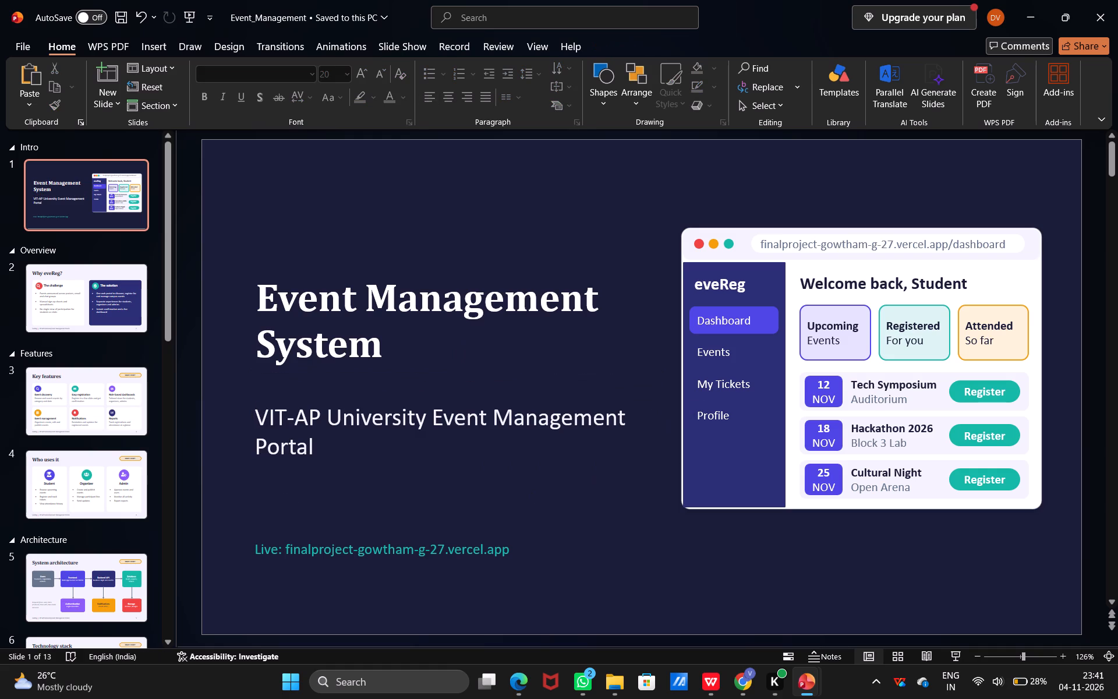
left_click(926, 429)
left_click(931, 178)
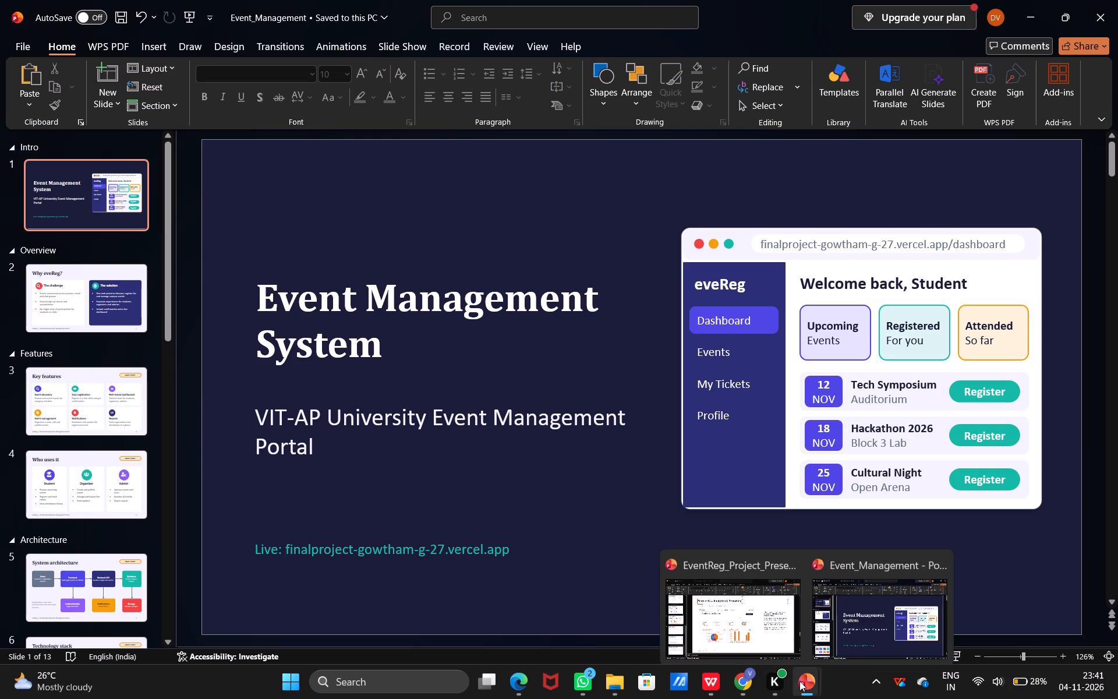
Switch to the EventReg project presentation and view its cover slide.
left_click(759, 635)
scroll(726, 388, "up", 5)
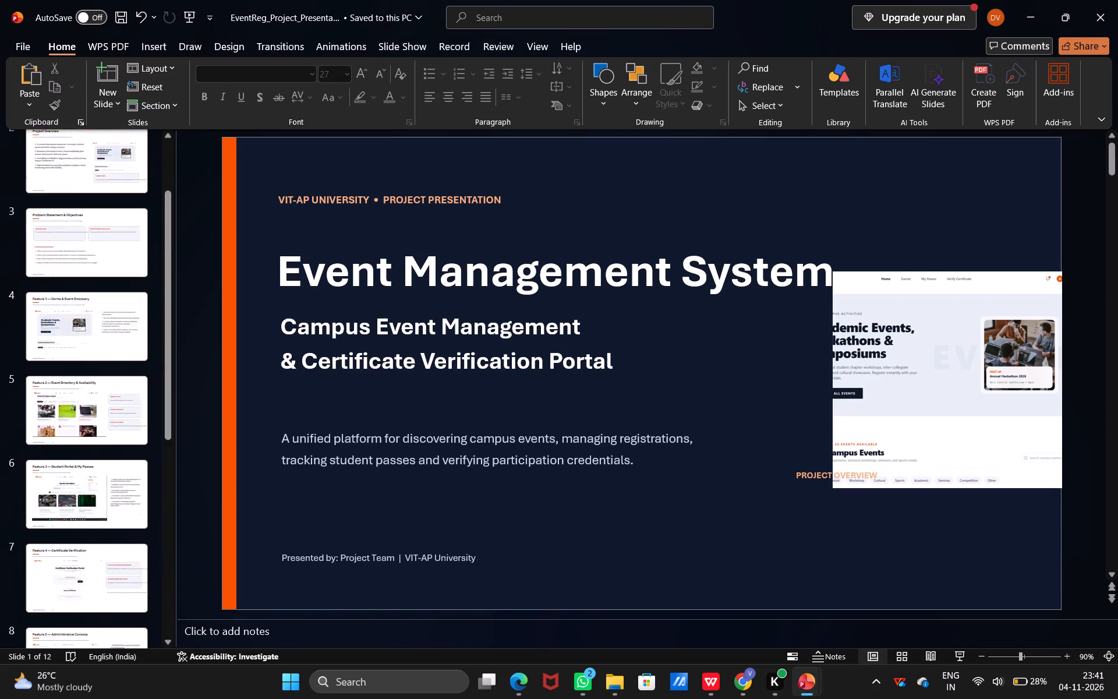
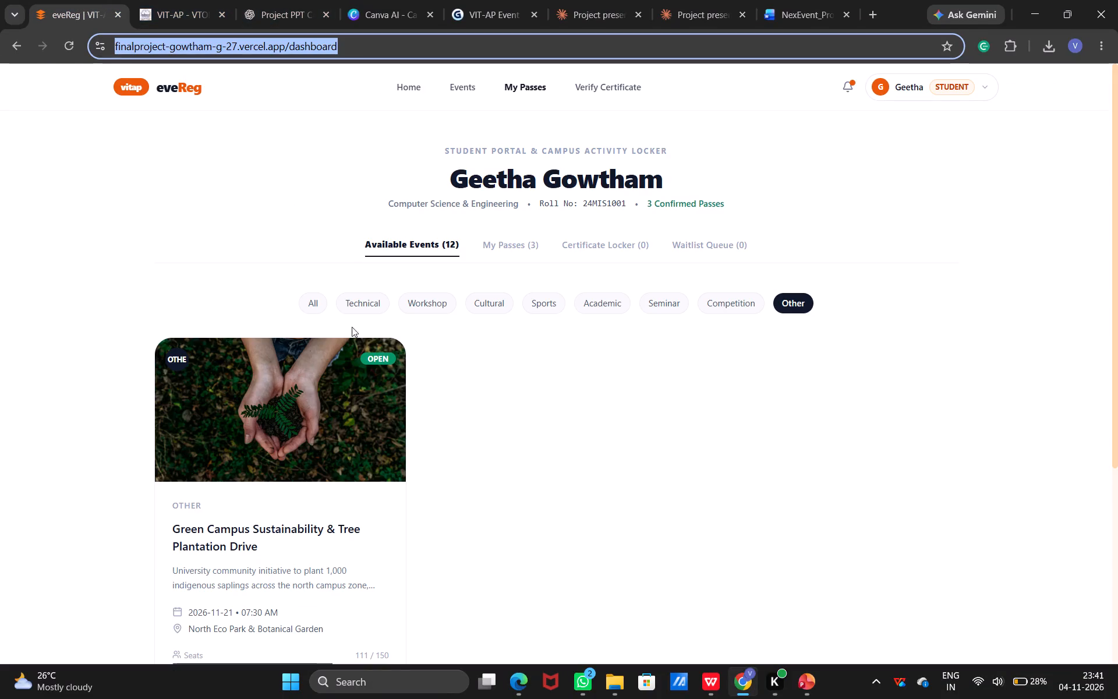
left_click(307, 303)
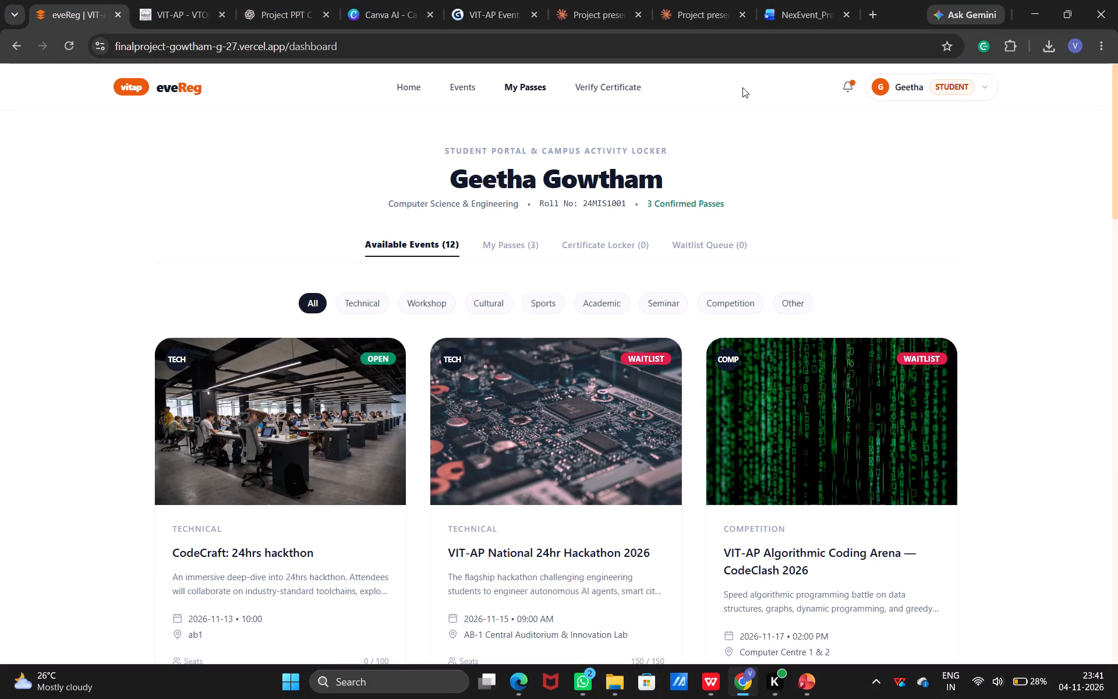
left_click(975, 91)
left_click(905, 174)
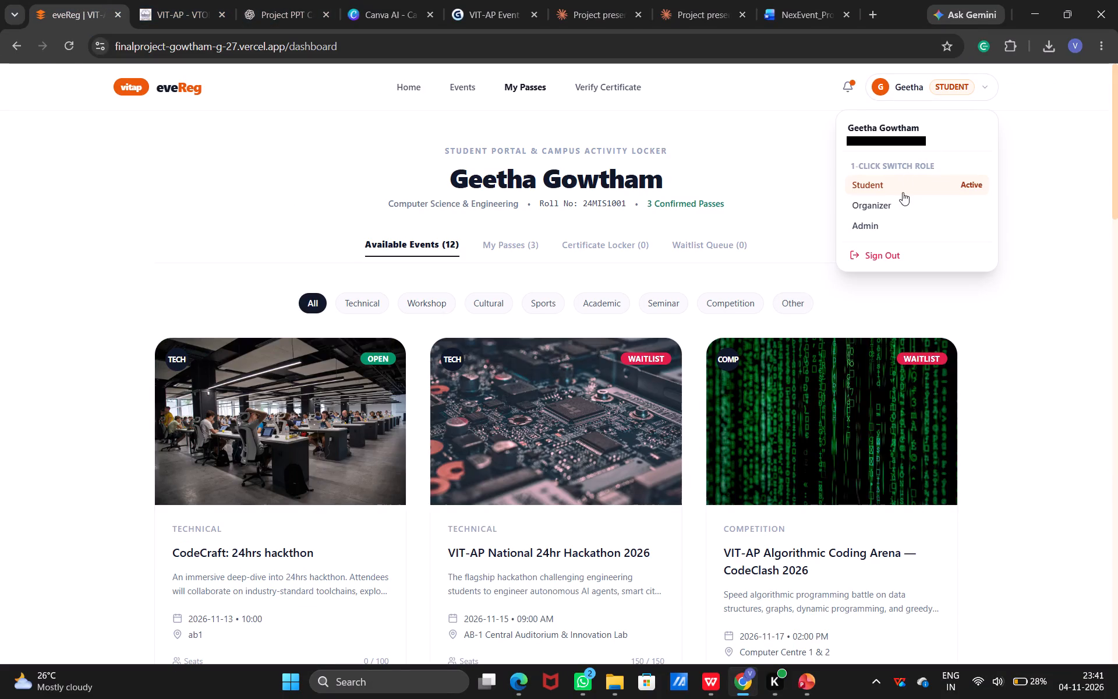
left_click(898, 204)
left_click(894, 224)
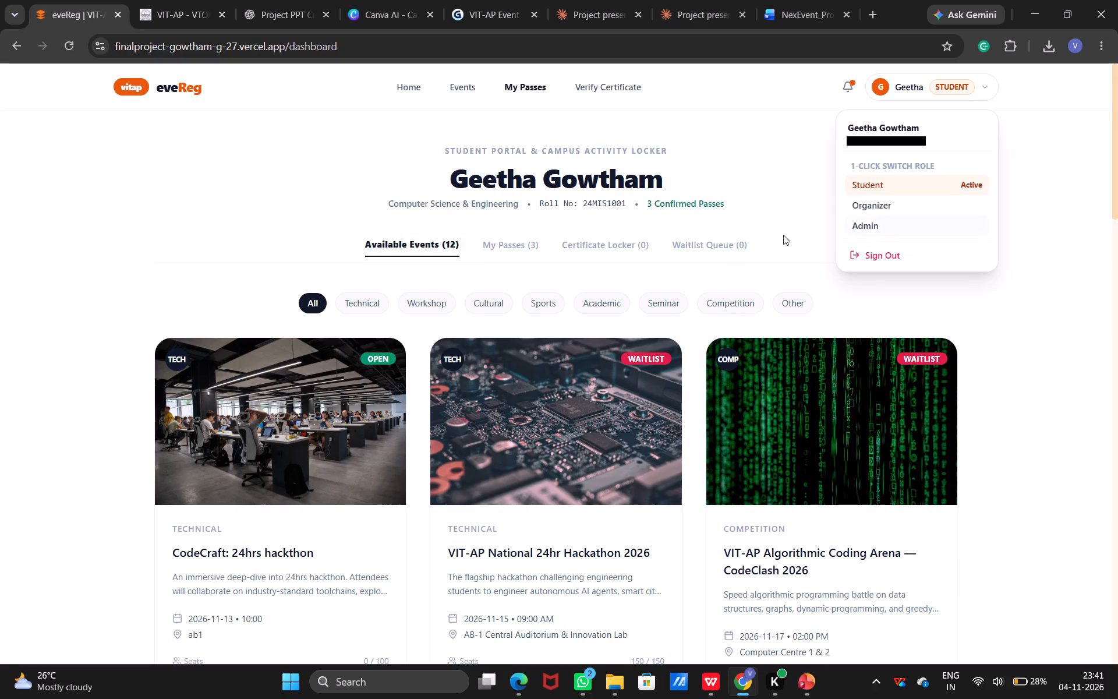
left_click(528, 253)
left_click(420, 85)
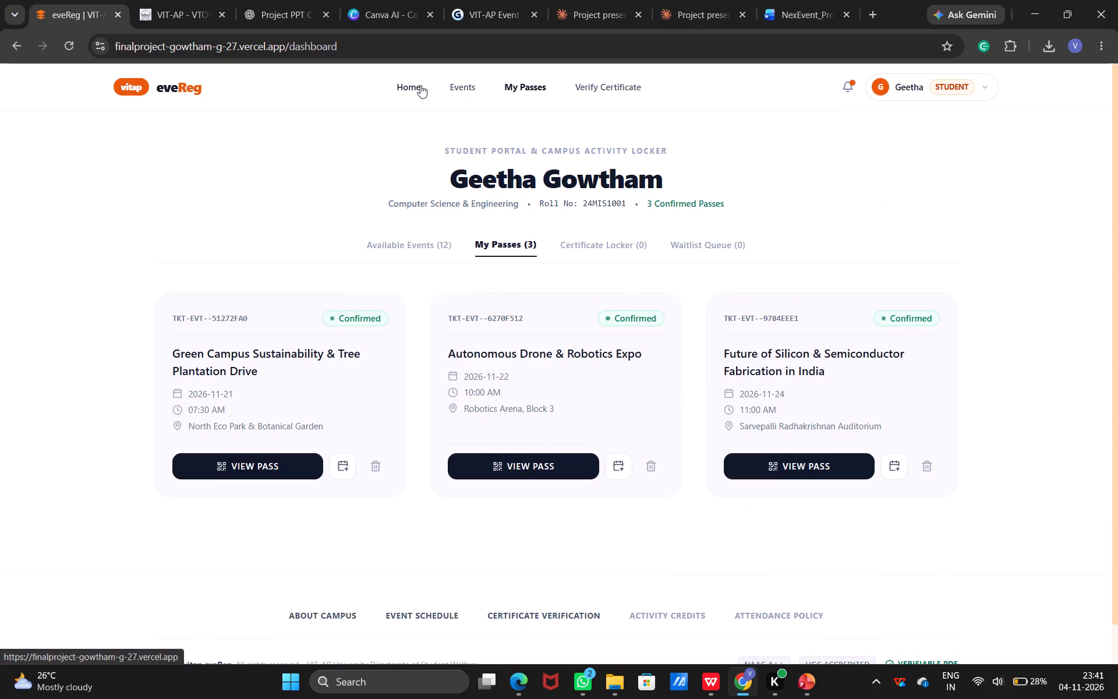
scroll(545, 341, "up", 1)
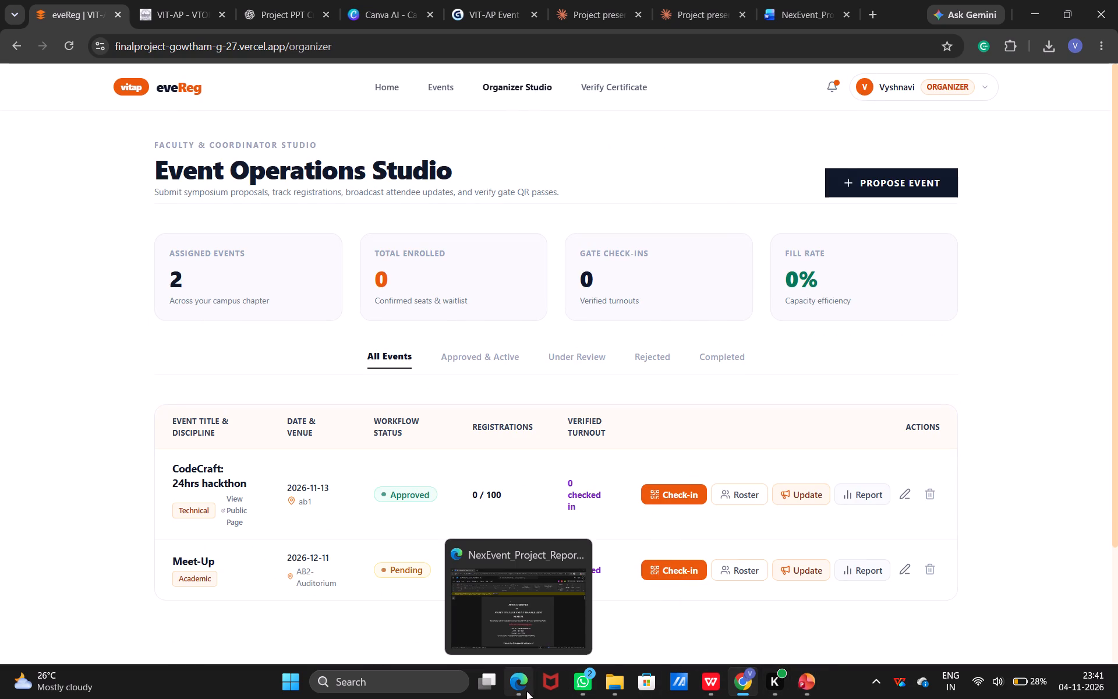
left_click(613, 687)
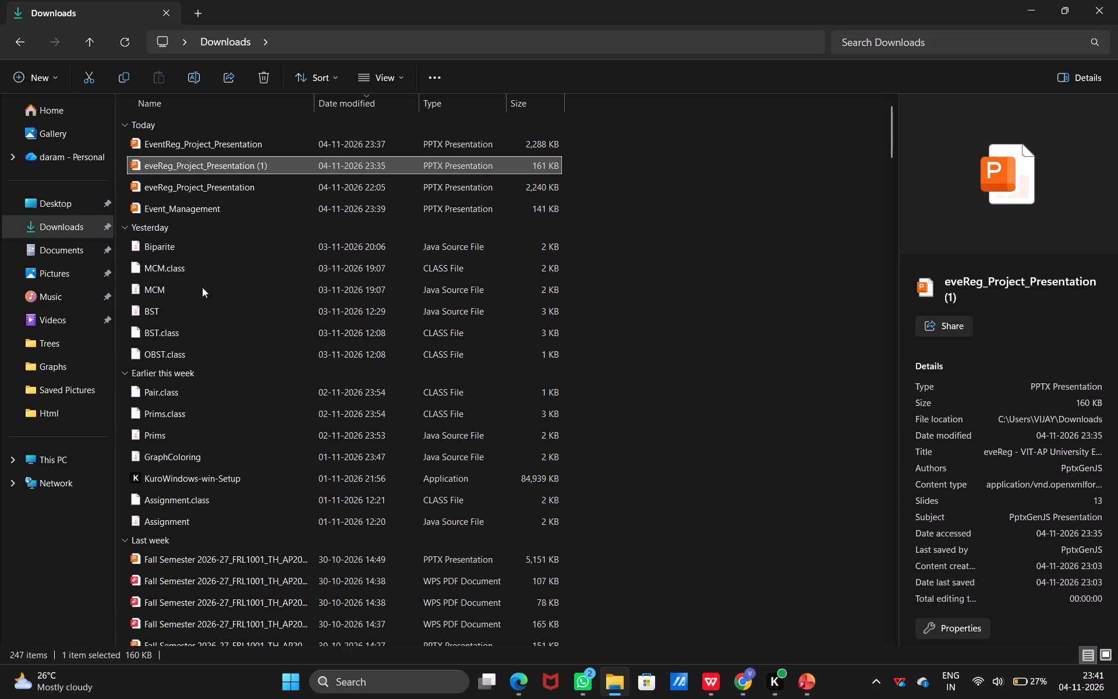
left_click(74, 131)
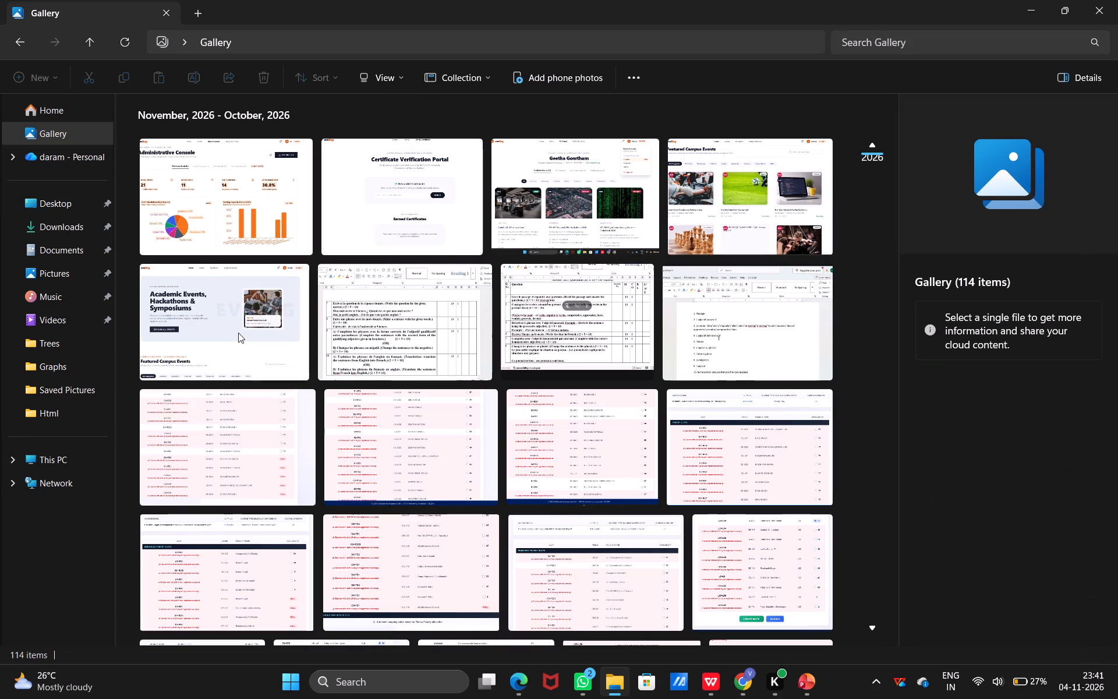
left_click(238, 333)
right_click(238, 333)
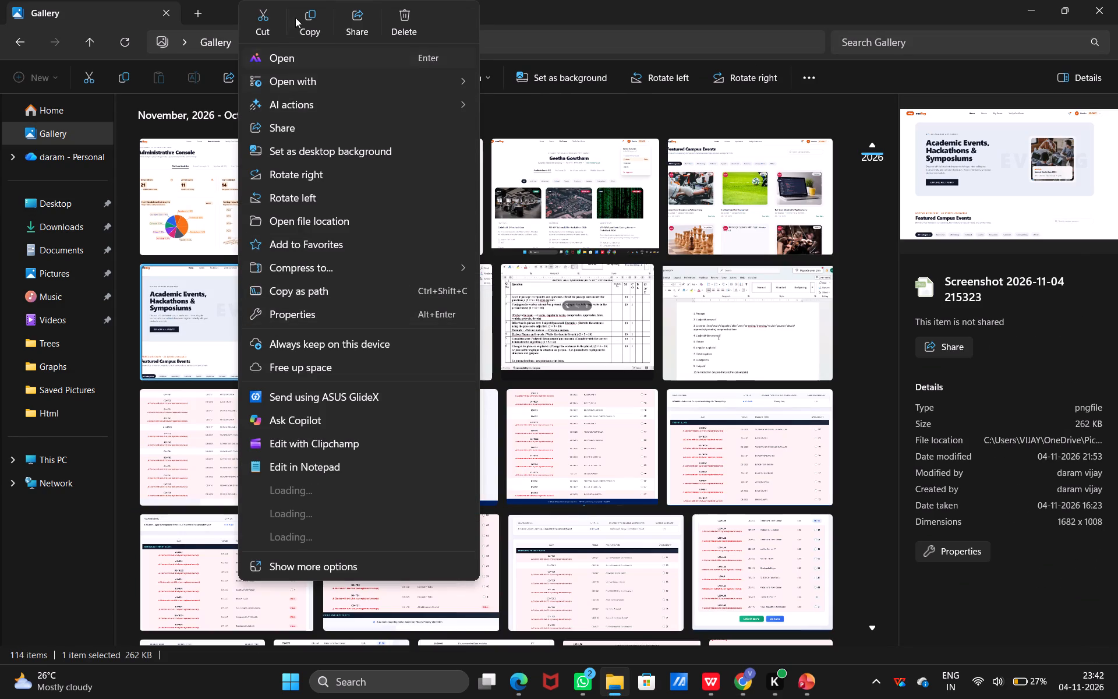
left_click(315, 24)
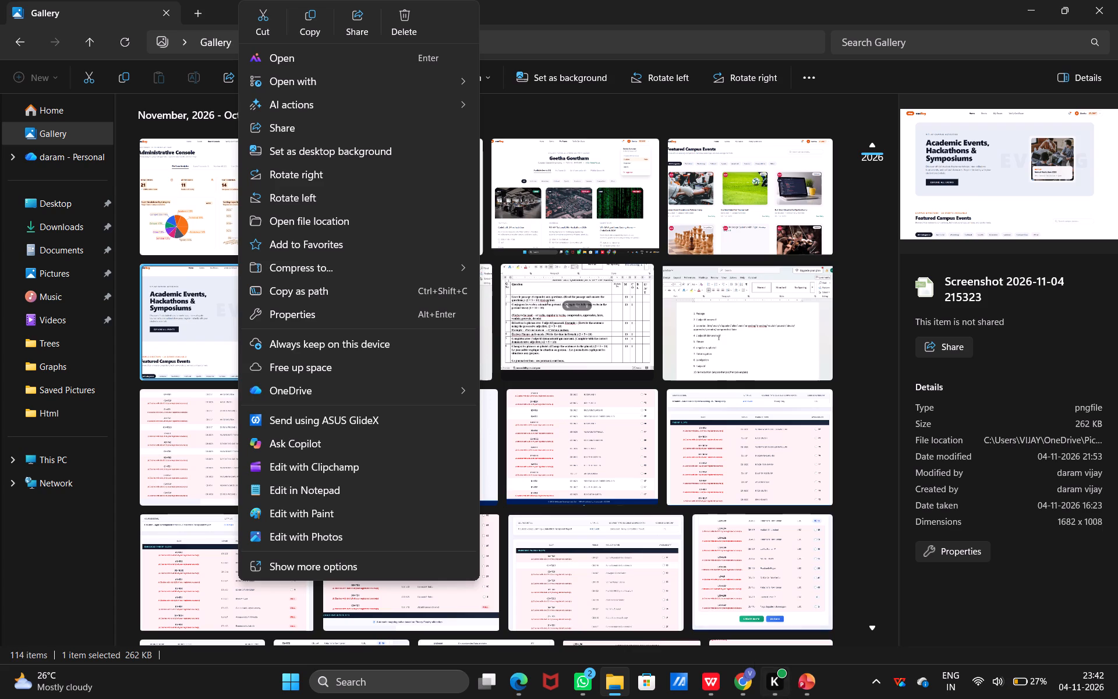
Switch to the Event_Management deck and delete the white background panel behind the dashboard mockup on the cover slide.
left_click(805, 686)
left_click(787, 641)
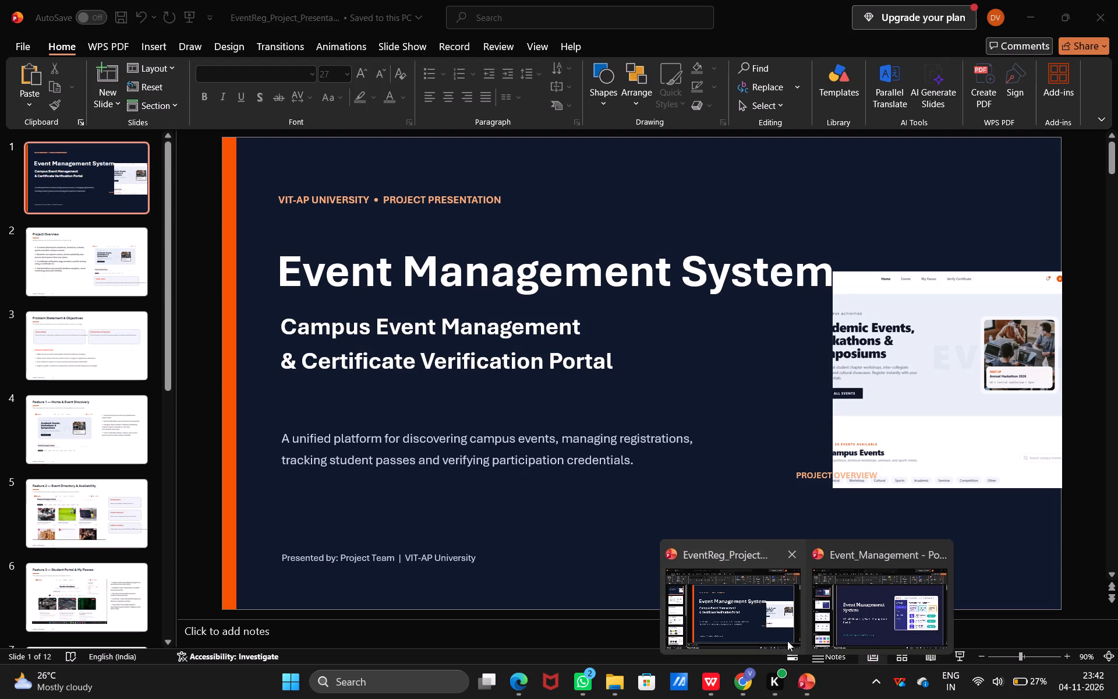
left_click(876, 624)
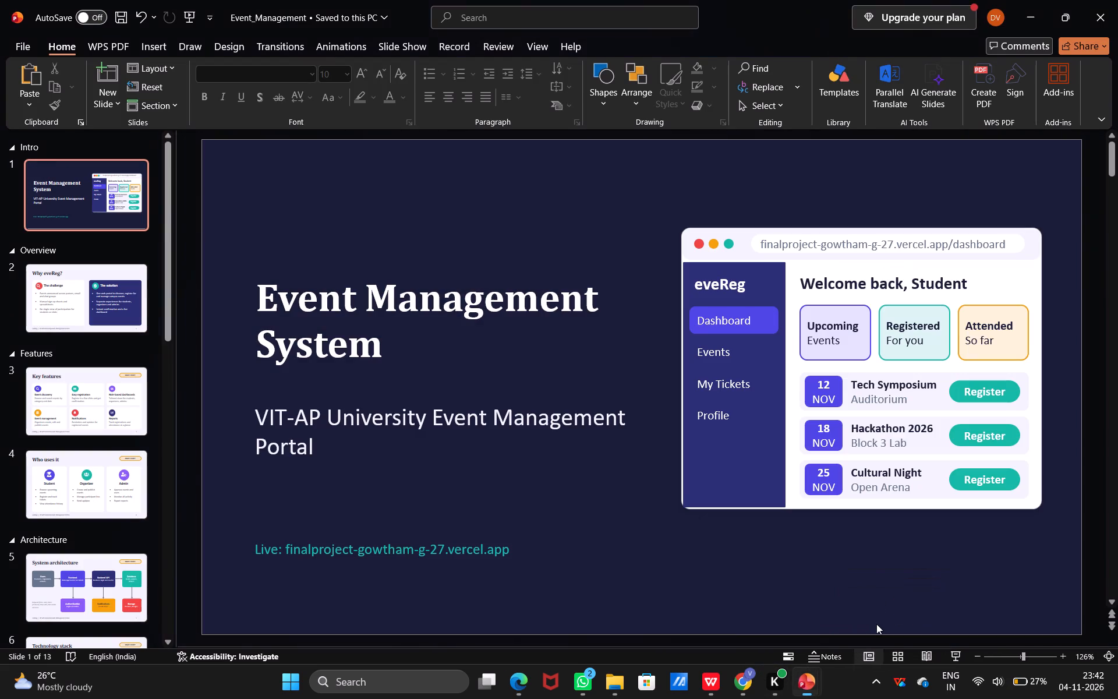
left_click(877, 450)
left_click(830, 316)
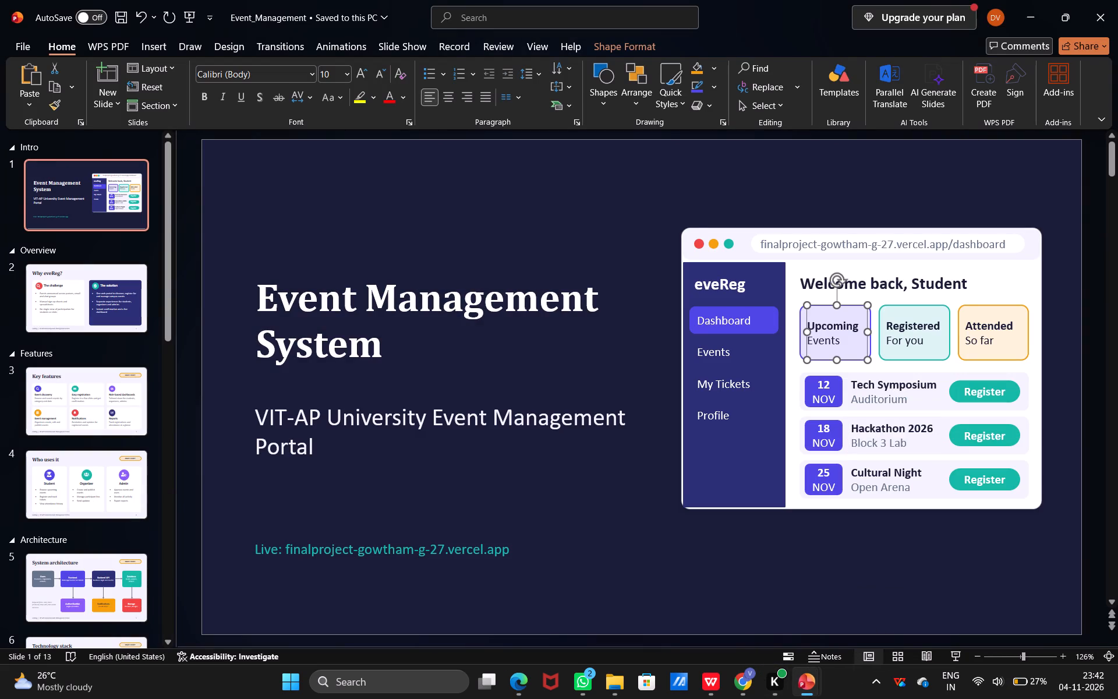
left_click(735, 241)
left_click(747, 370)
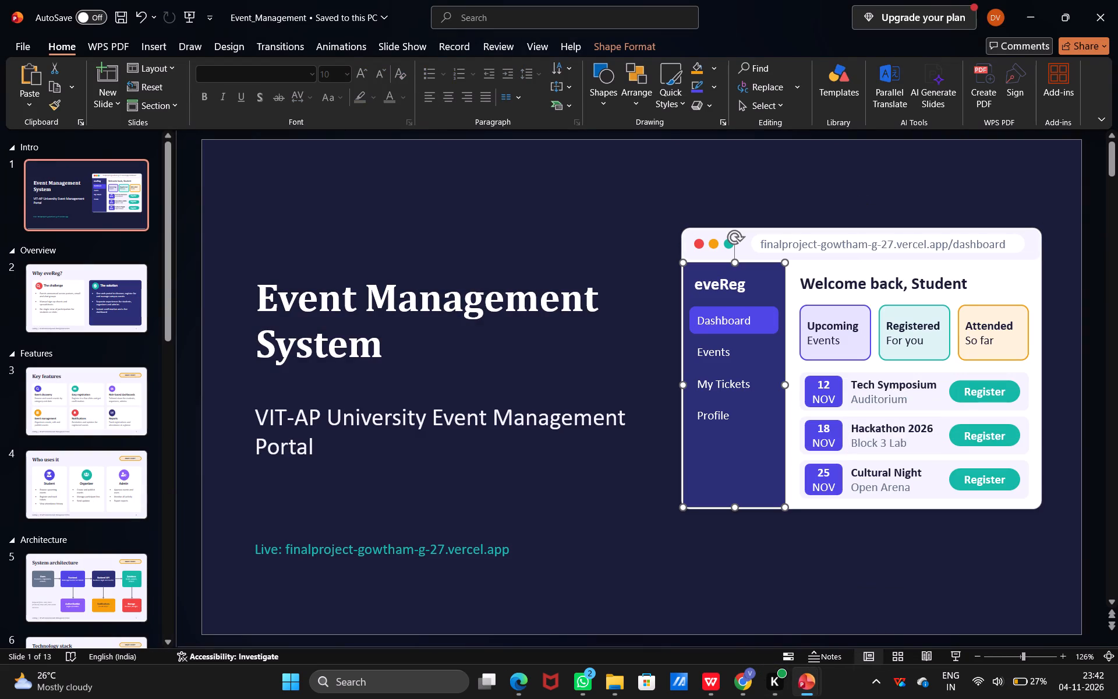
left_click(829, 263)
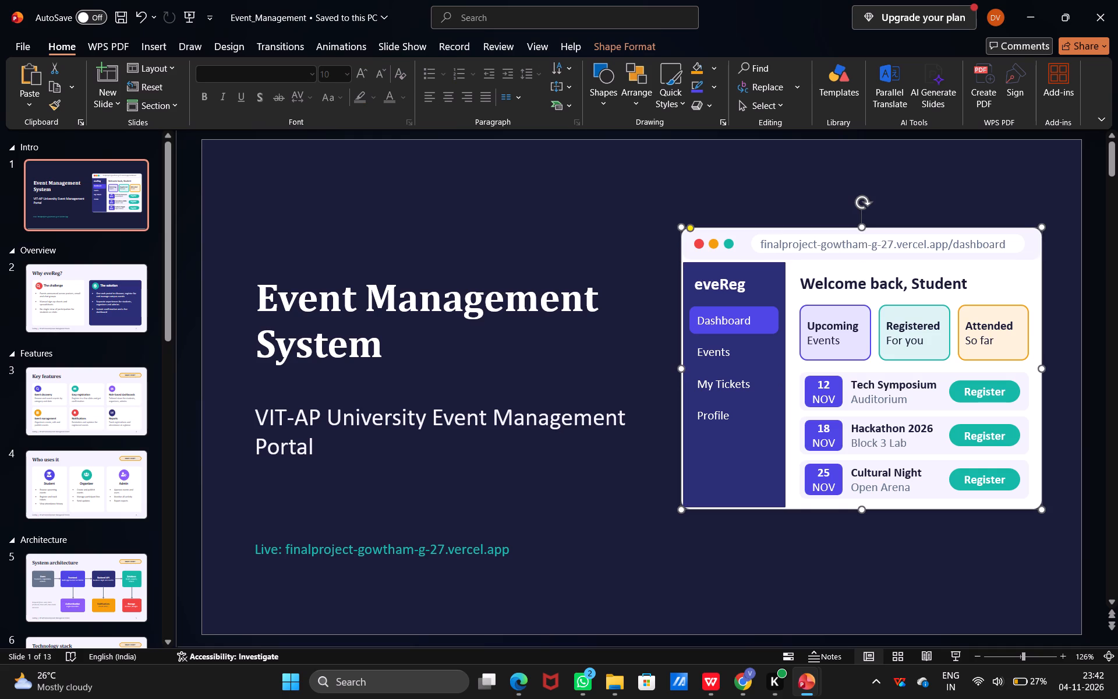
key("BackSpace")
Delete the "My Tickets" label from the mockup's sidebar on the cover slide.
left_click(817, 250)
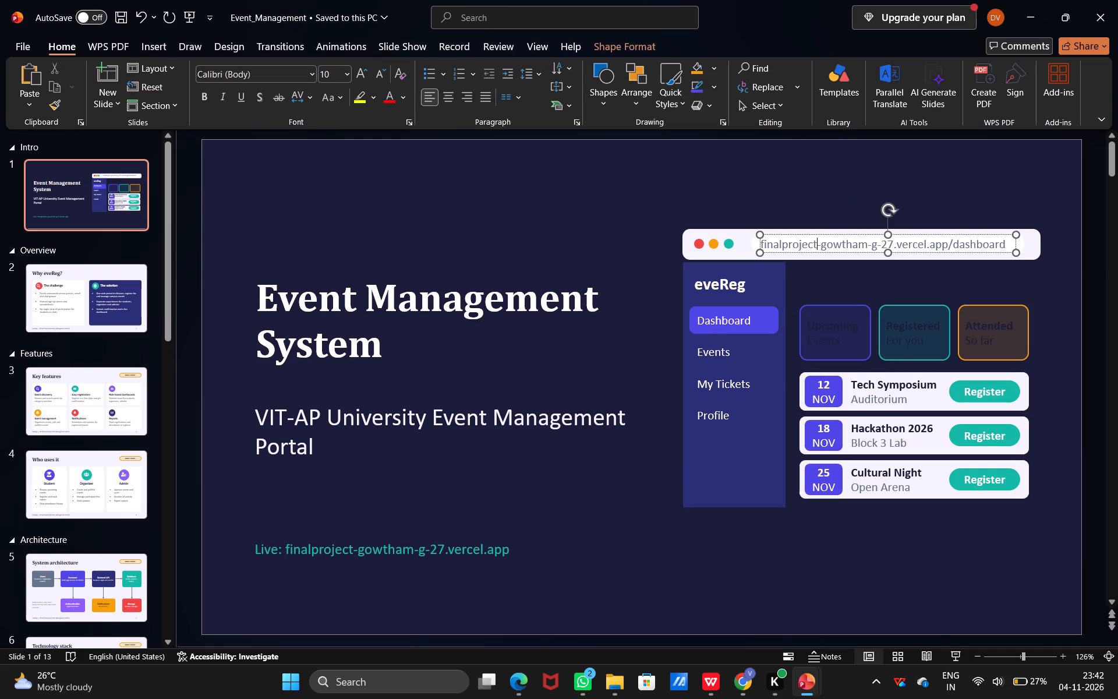
left_click(733, 242)
left_click(697, 242)
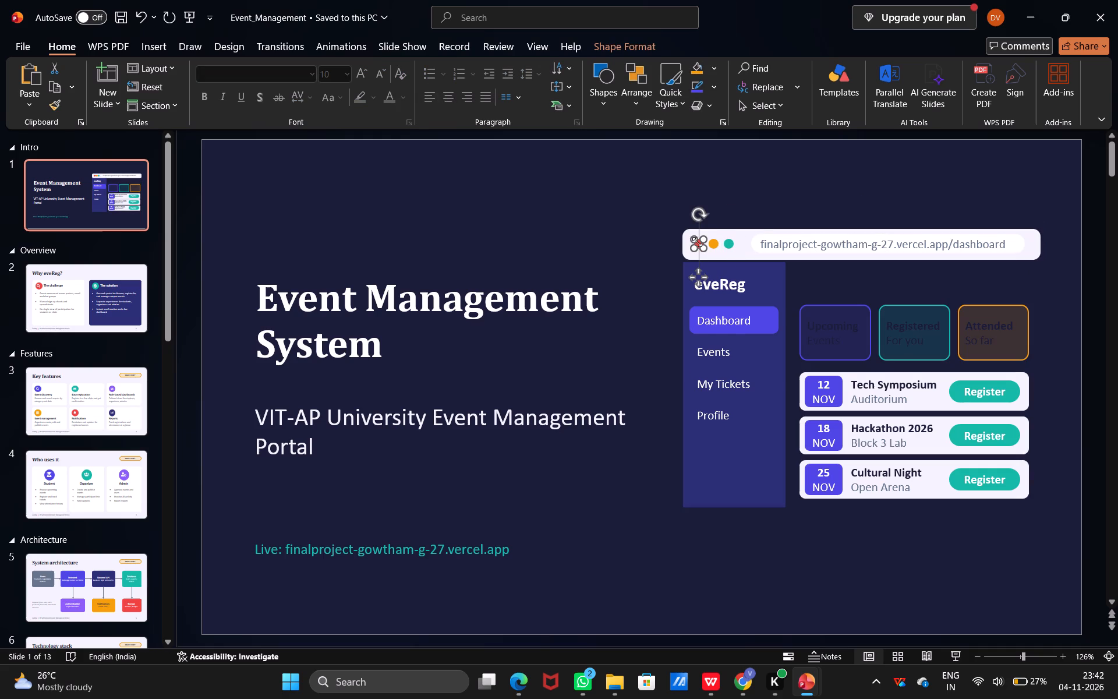
left_click(811, 241)
left_click(818, 345)
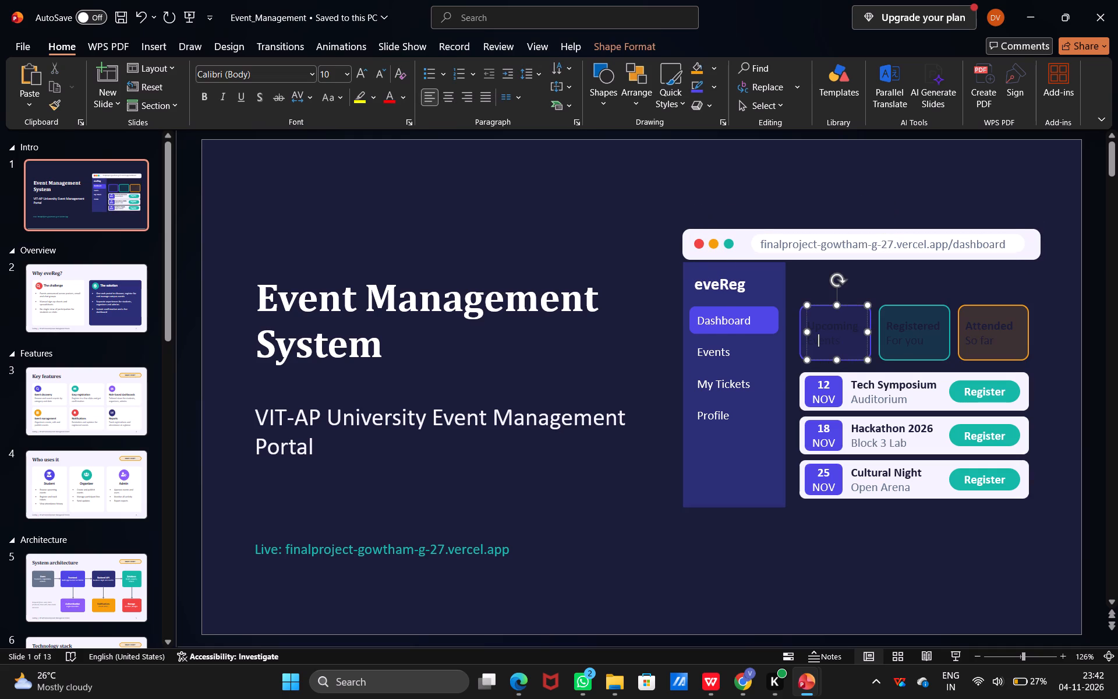
left_click(763, 384)
double_click(763, 384)
key("BackSpace")
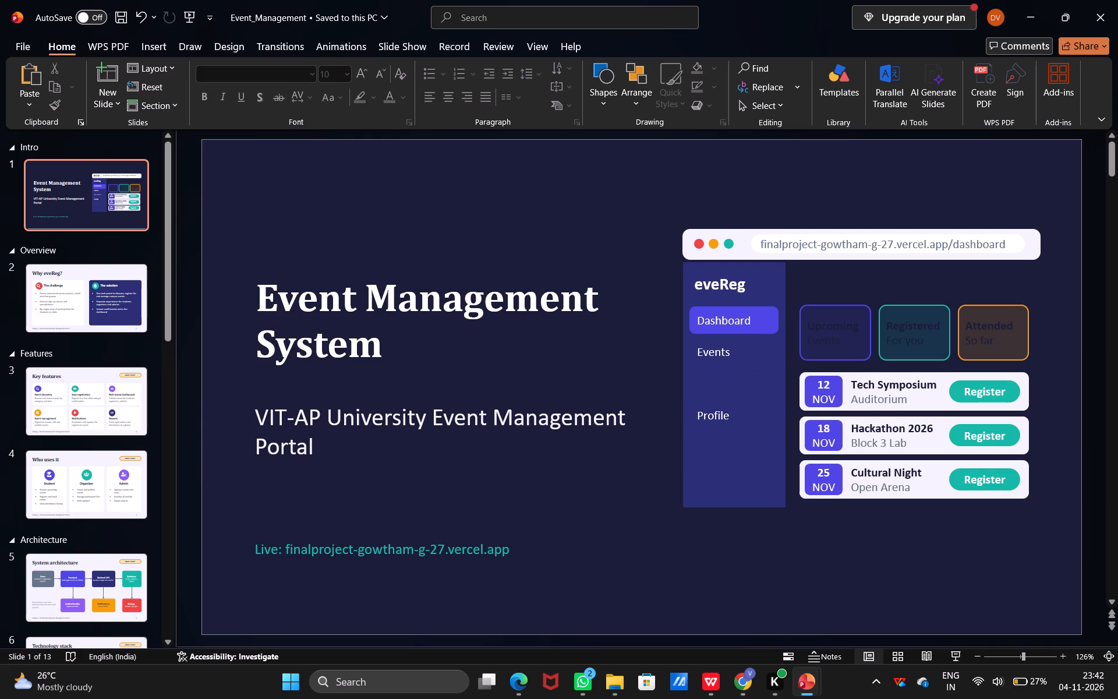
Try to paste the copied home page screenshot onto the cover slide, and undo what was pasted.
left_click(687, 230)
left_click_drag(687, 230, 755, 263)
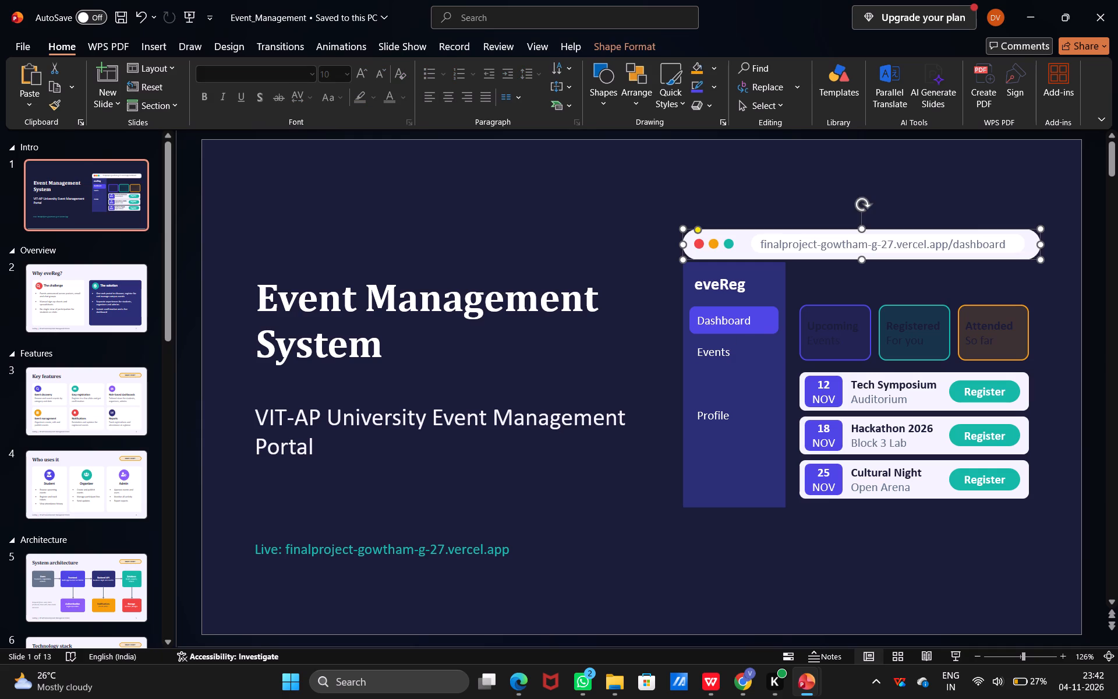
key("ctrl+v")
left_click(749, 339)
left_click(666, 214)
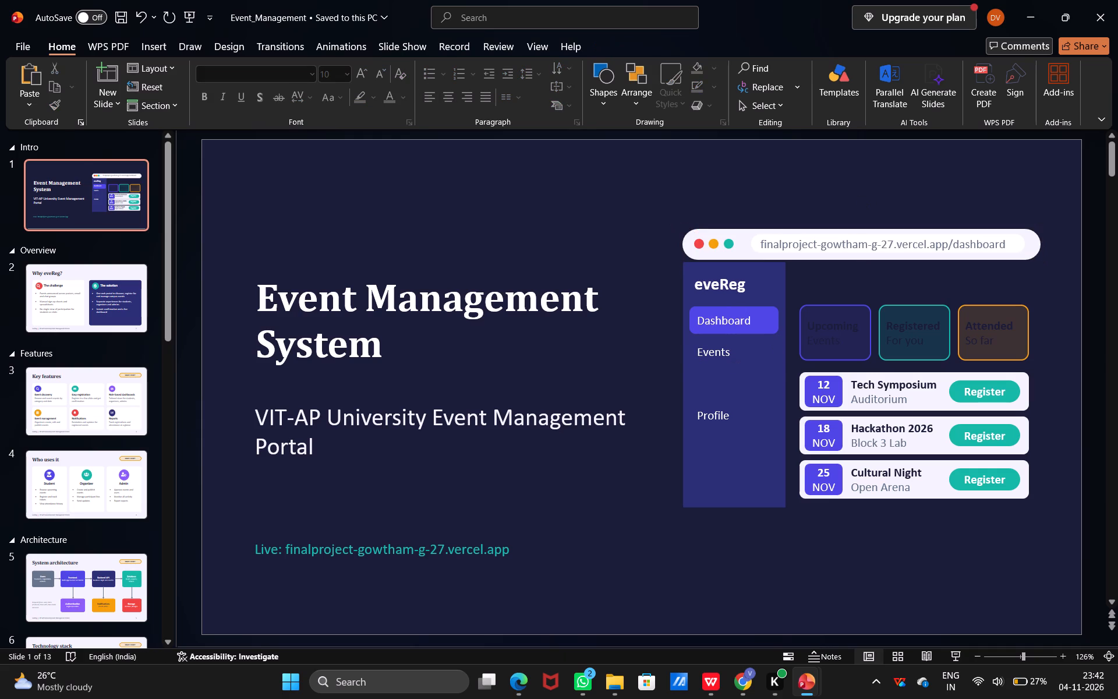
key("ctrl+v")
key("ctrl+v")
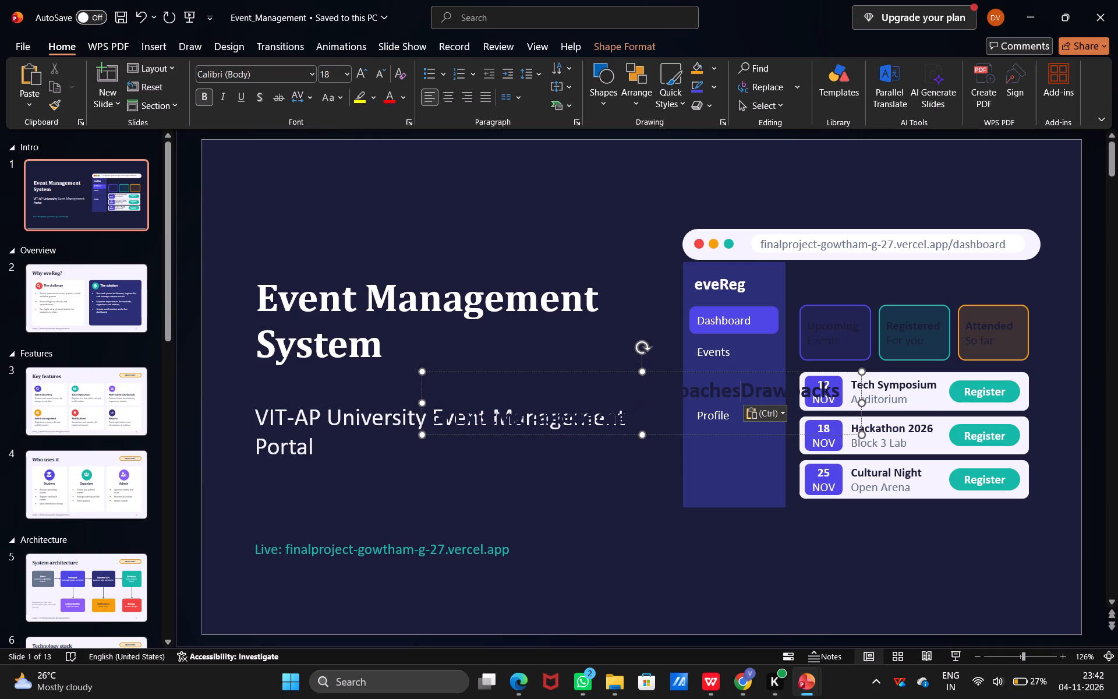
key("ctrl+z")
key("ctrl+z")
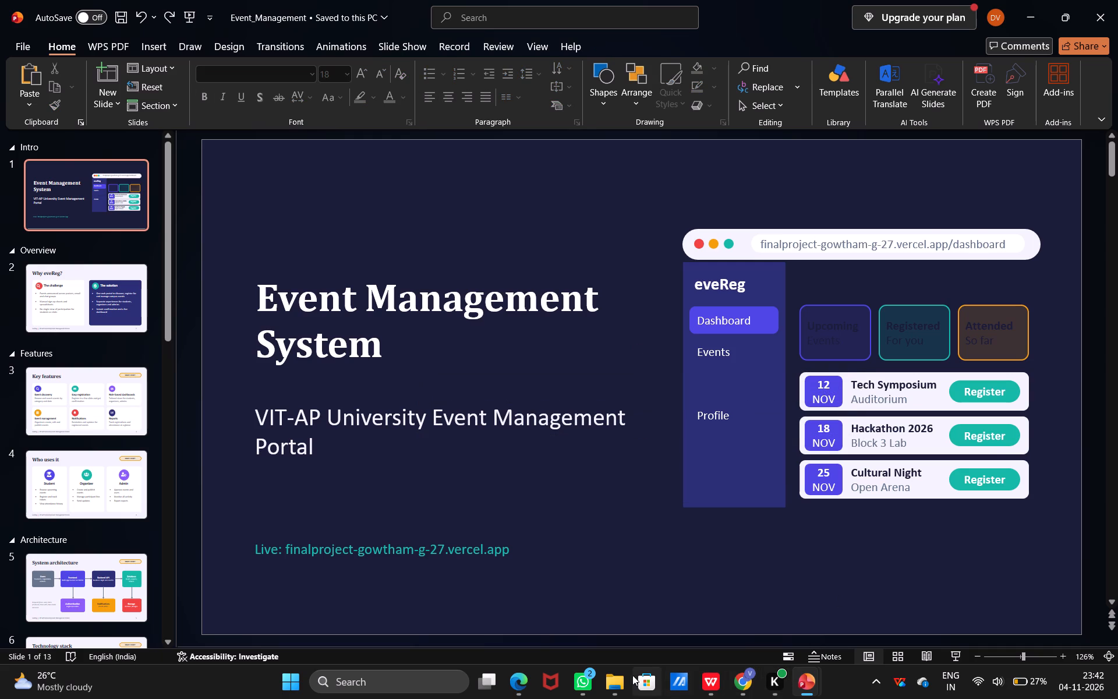
left_click(607, 677)
right_click(262, 324)
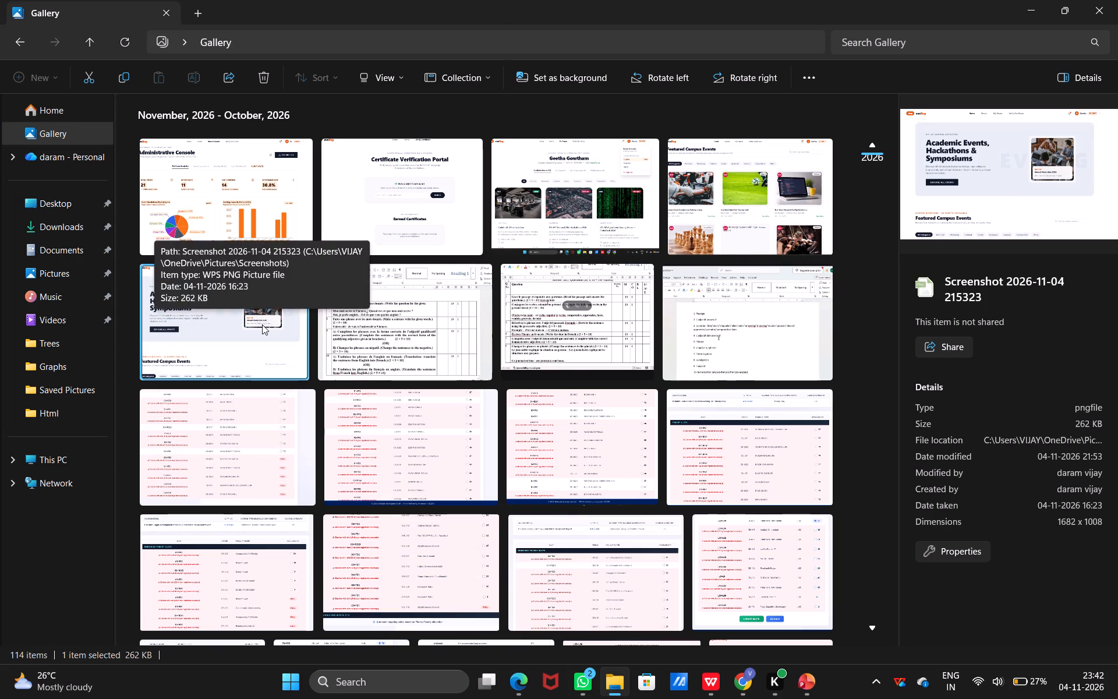
left_click(337, 30)
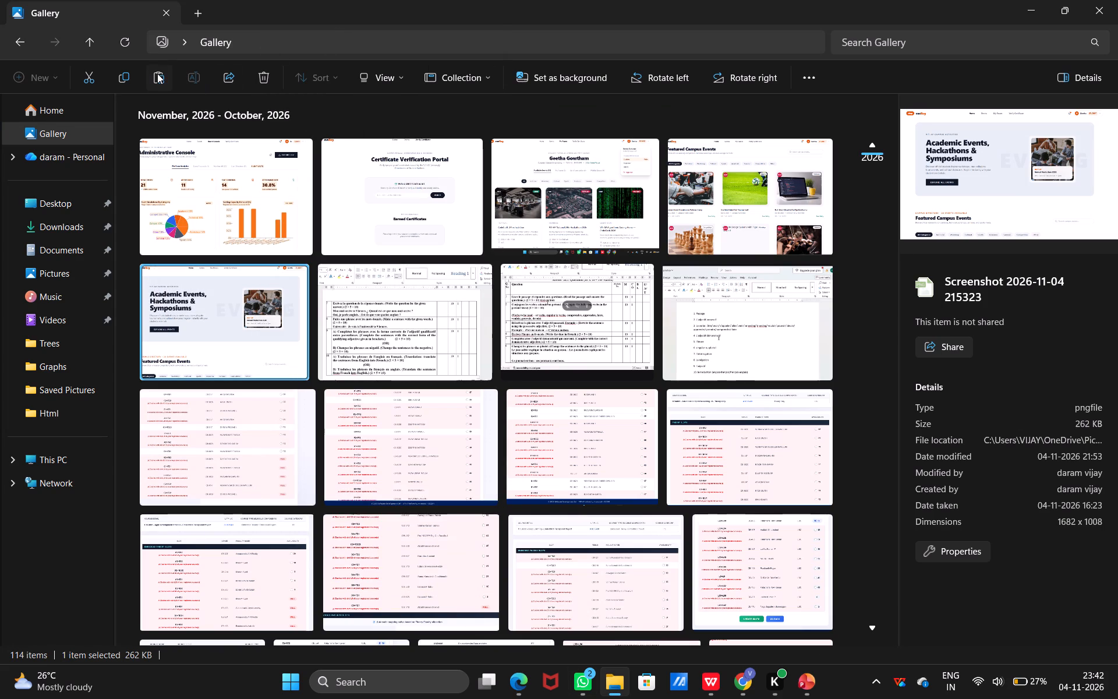
left_click(830, 695)
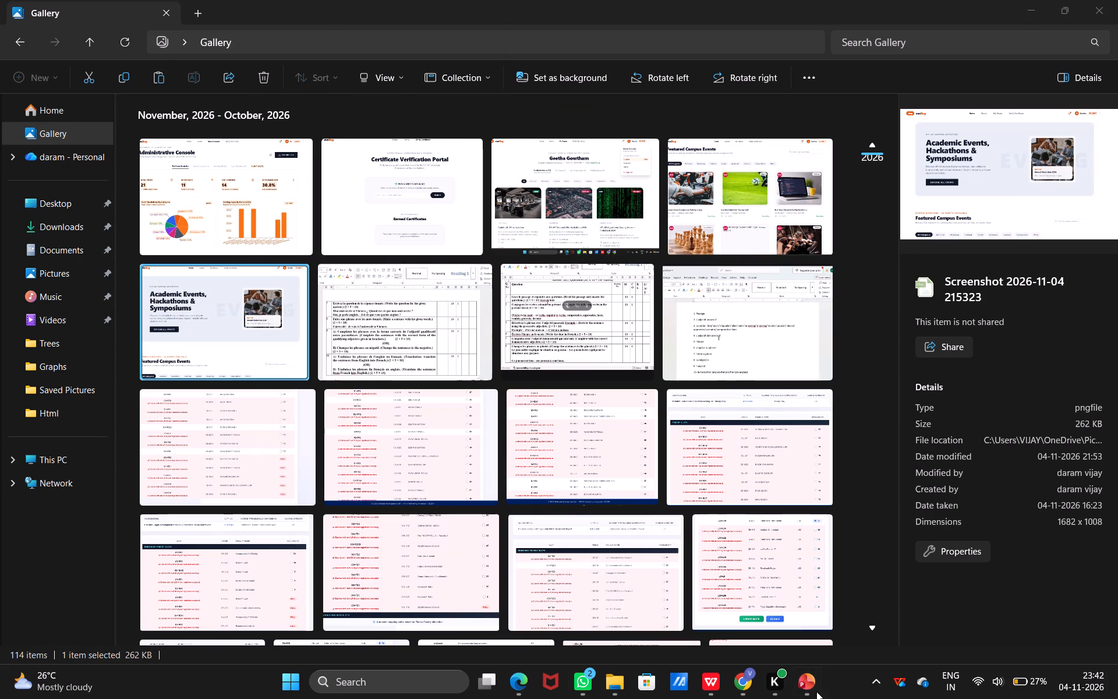
left_click(806, 689)
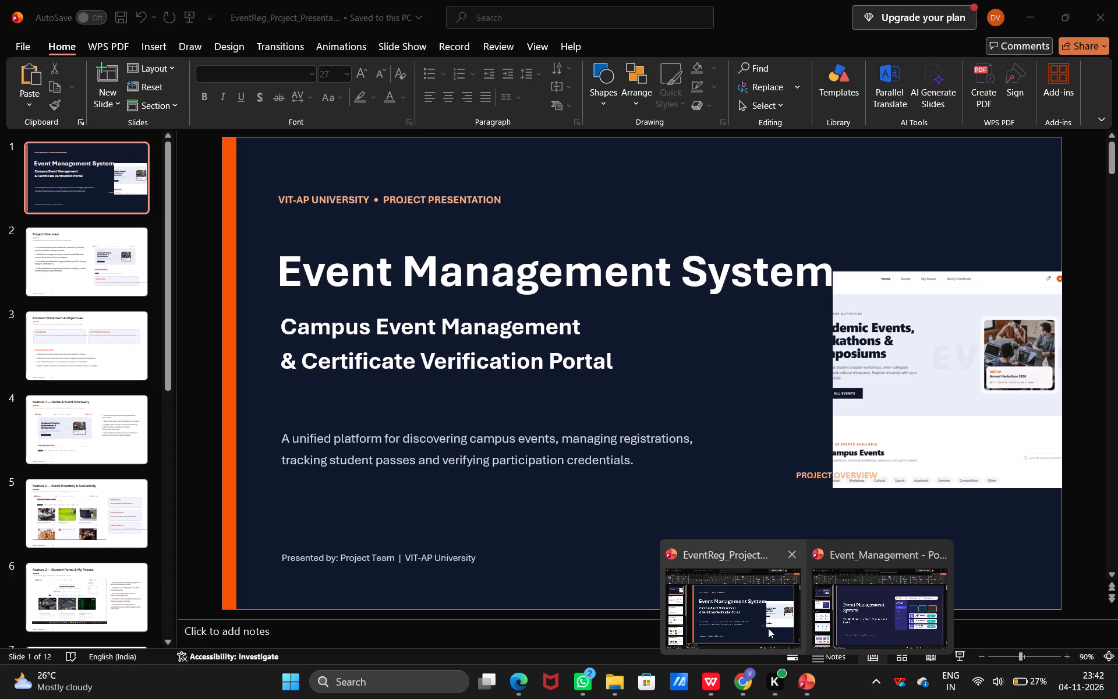
left_click(768, 628)
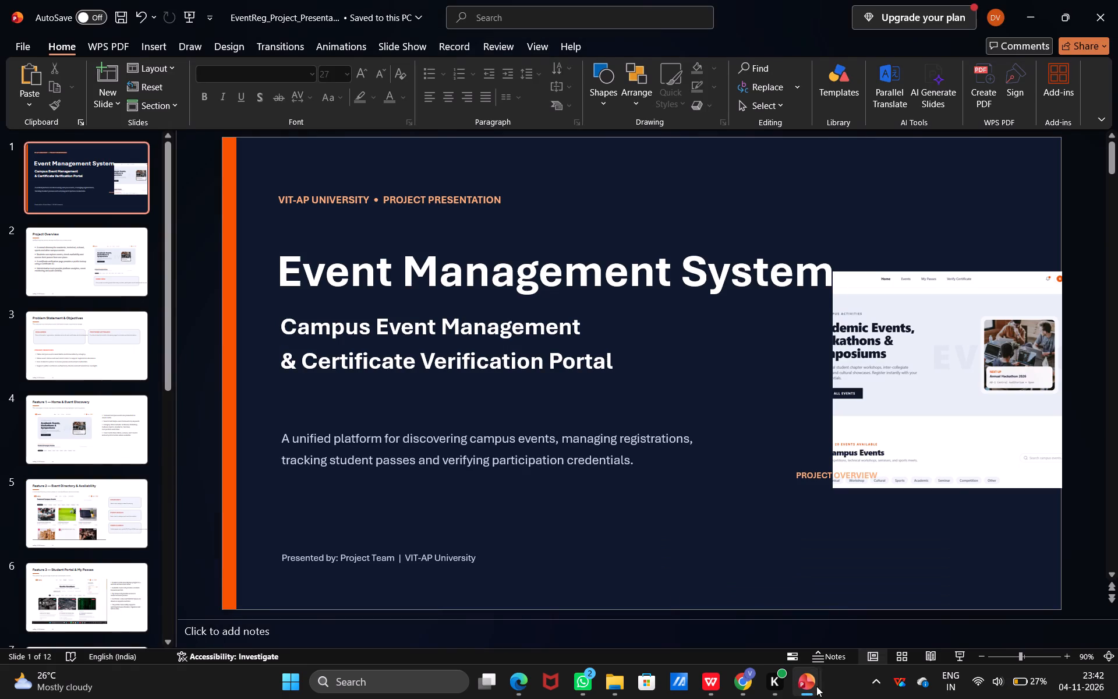
left_click(873, 617)
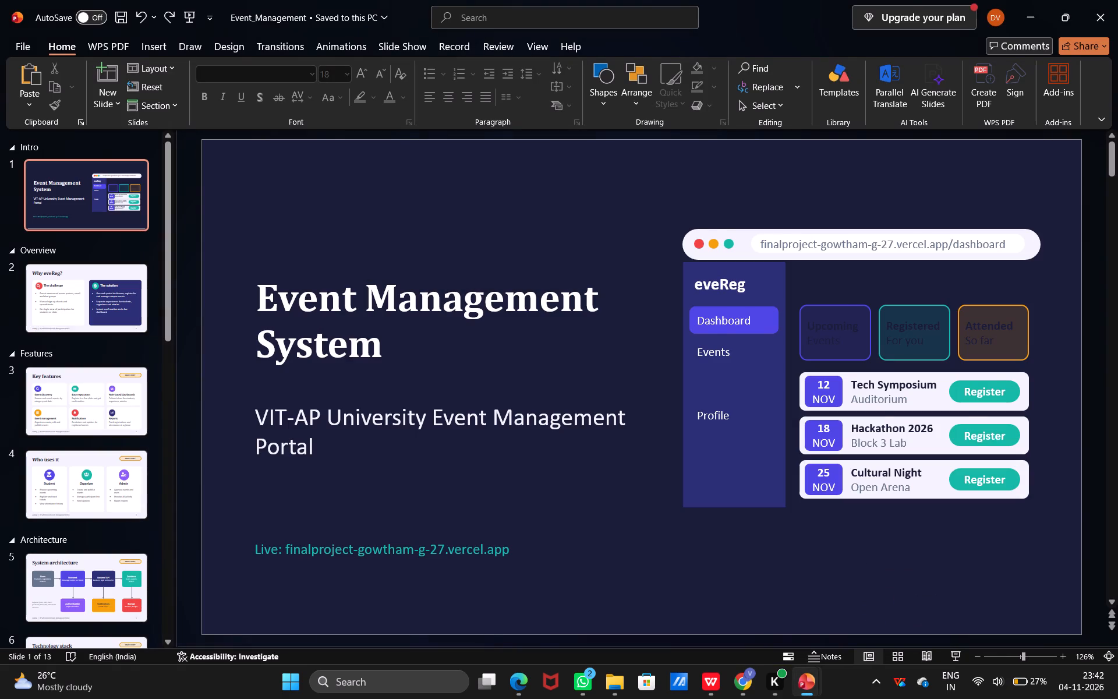
key("ctrl+v")
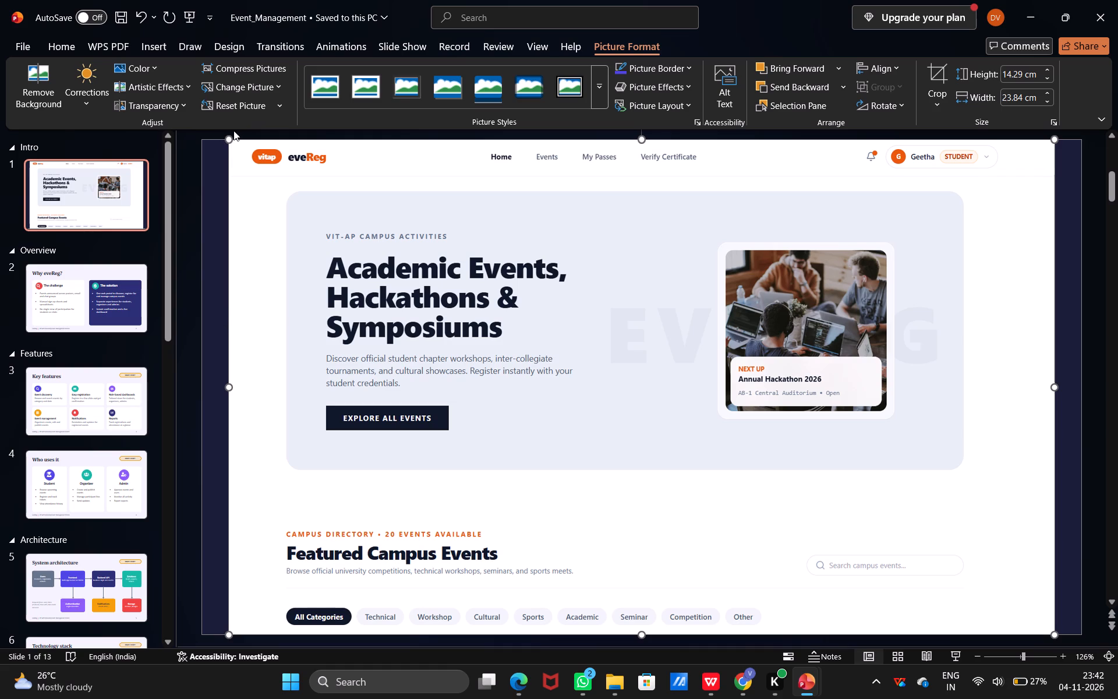
Shrink the pasted home page screenshot to about 13.54 cm wide and 8.11 cm high.
left_click_drag(229, 140, 533, 283)
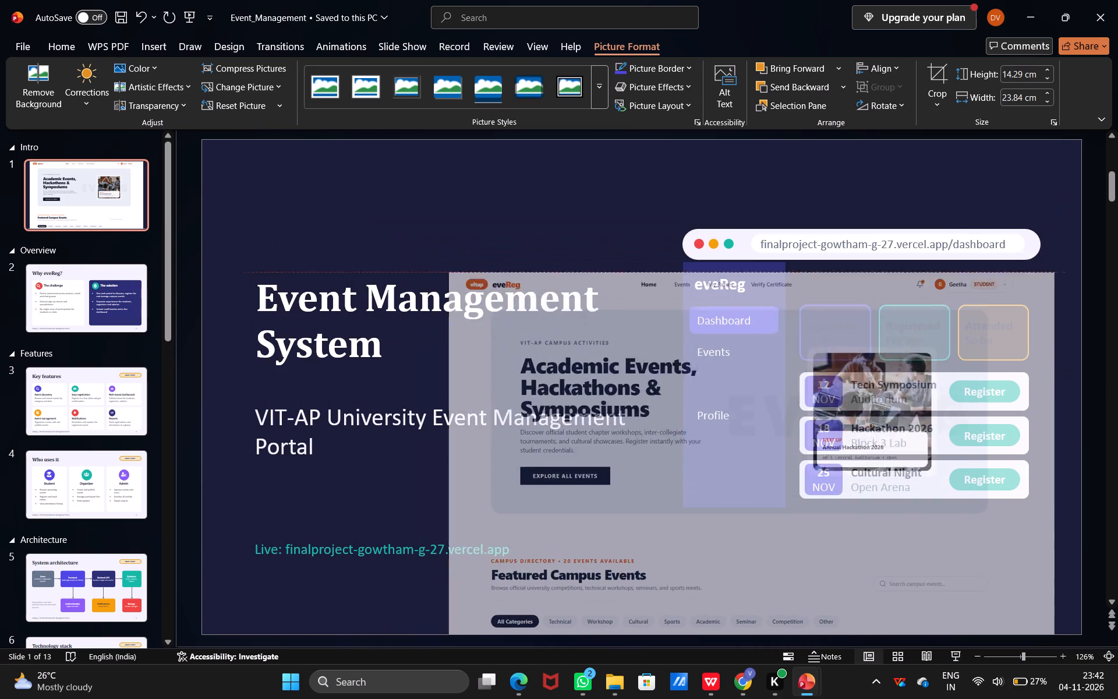
left_click_drag(533, 283, 670, 354)
Narrow the home page screenshot to about 12.09 cm wide and place it over the mockup beside the cover title.
left_click_drag(756, 427, 819, 299)
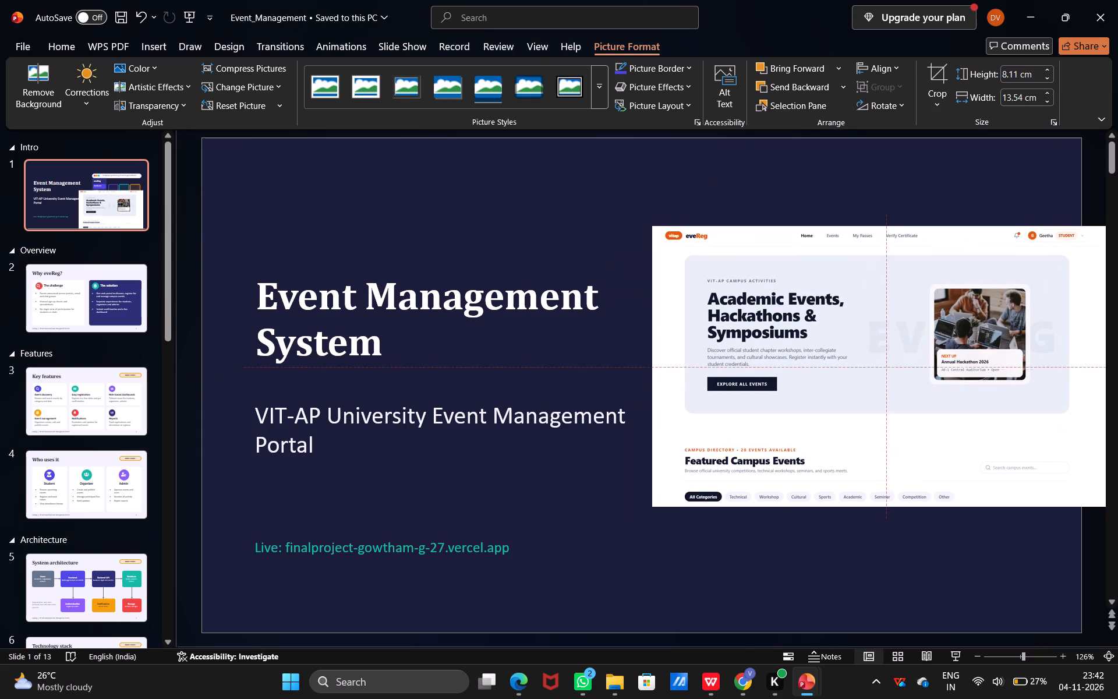
left_click_drag(819, 299, 545, 267)
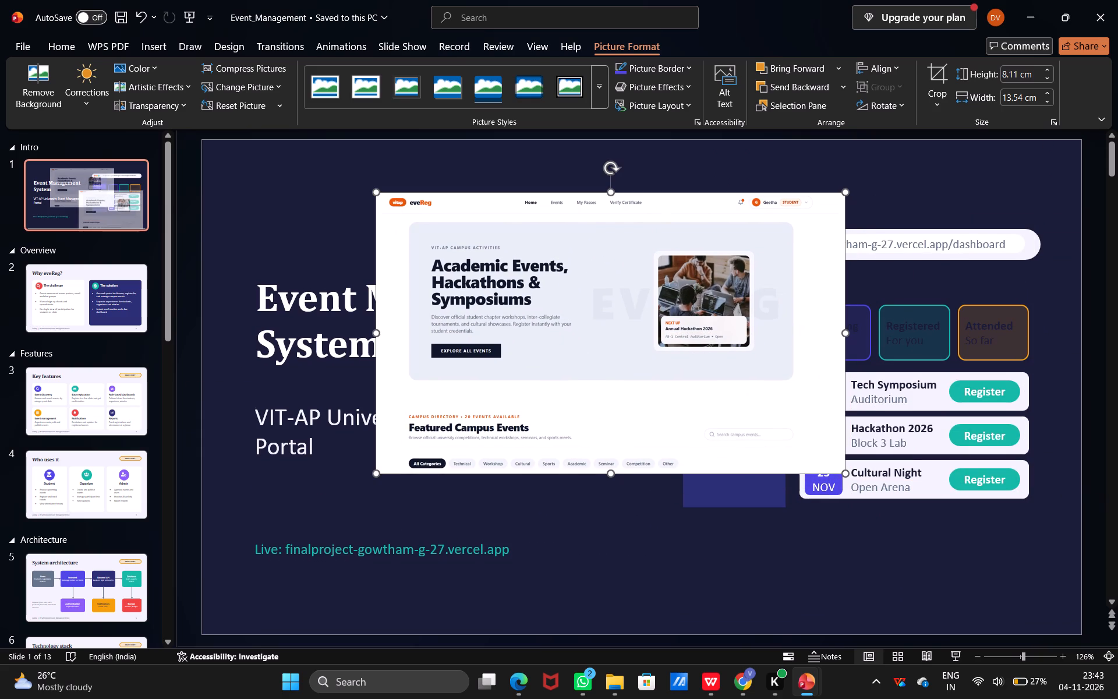
left_click_drag(845, 333, 825, 328)
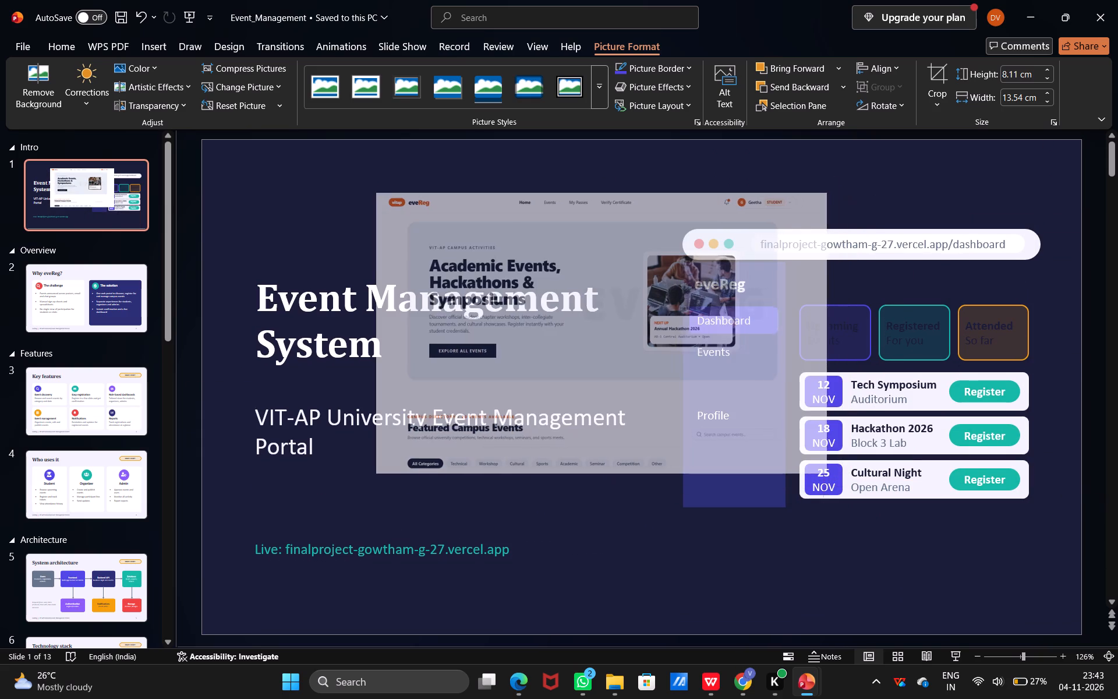
left_click_drag(825, 328, 794, 324)
left_click_drag(612, 341, 685, 356)
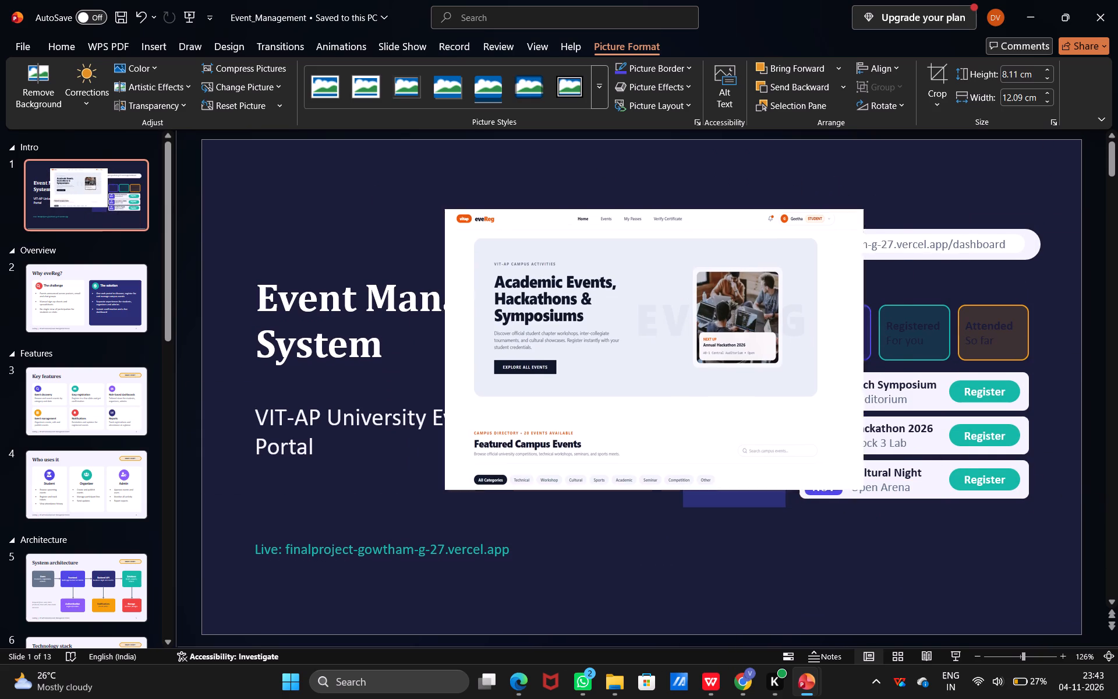
left_click_drag(685, 356, 875, 377)
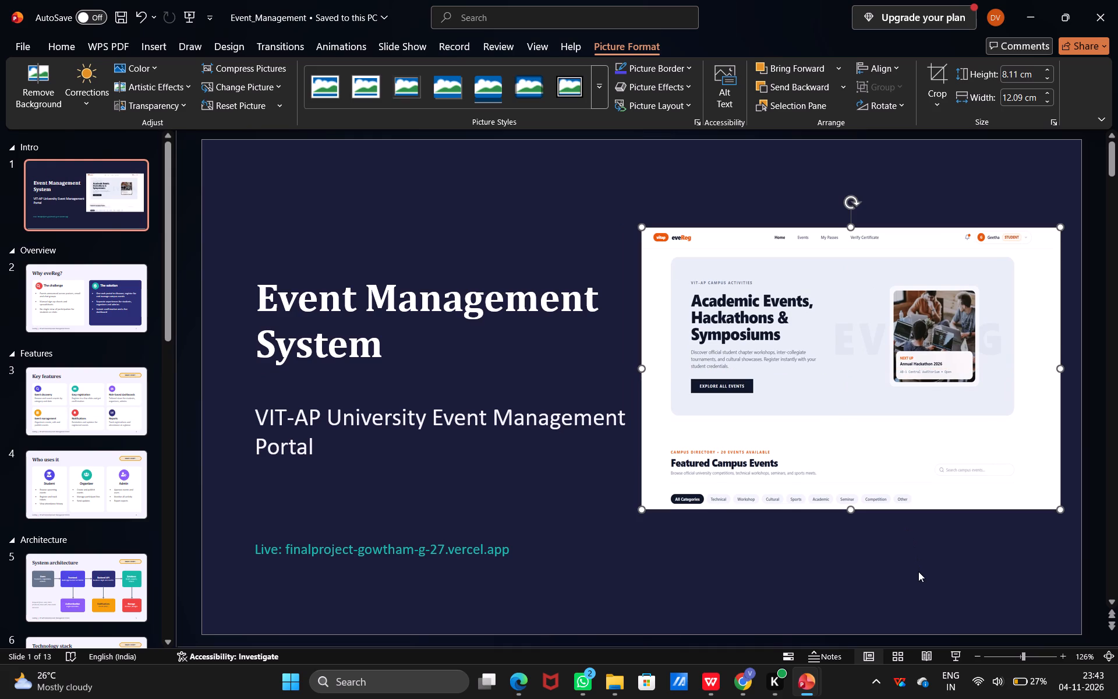
left_click(918, 572)
Review the Event_Management slides from Why eveReg? through Dashboard to find mockups needing real screenshots.
key("Down")
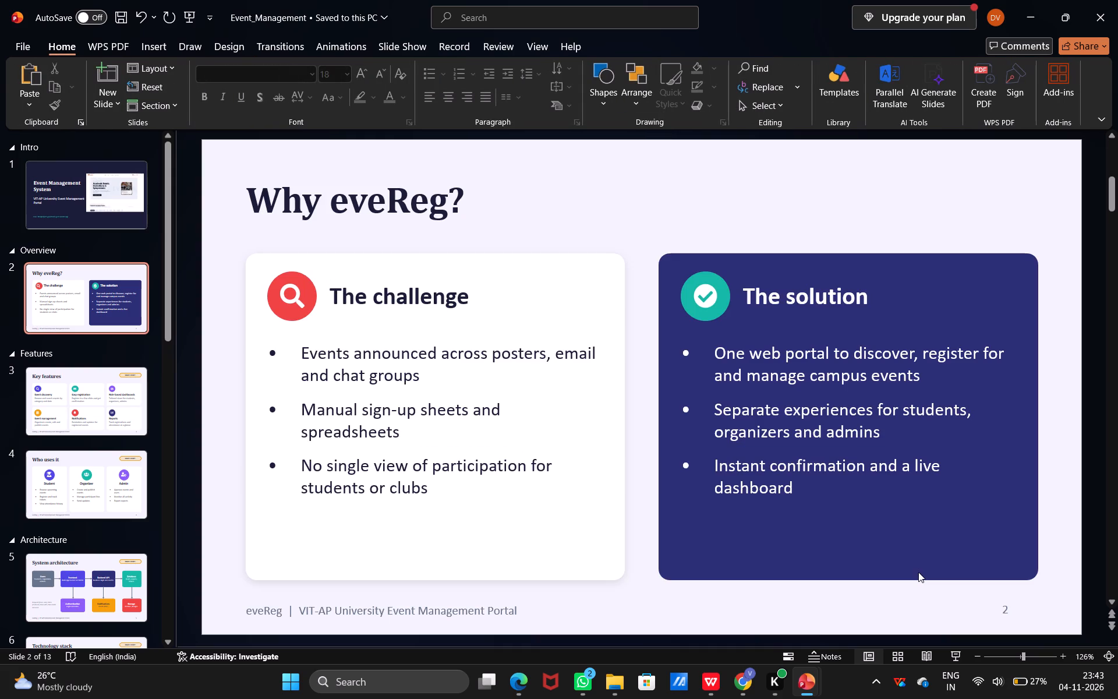
key("Down")
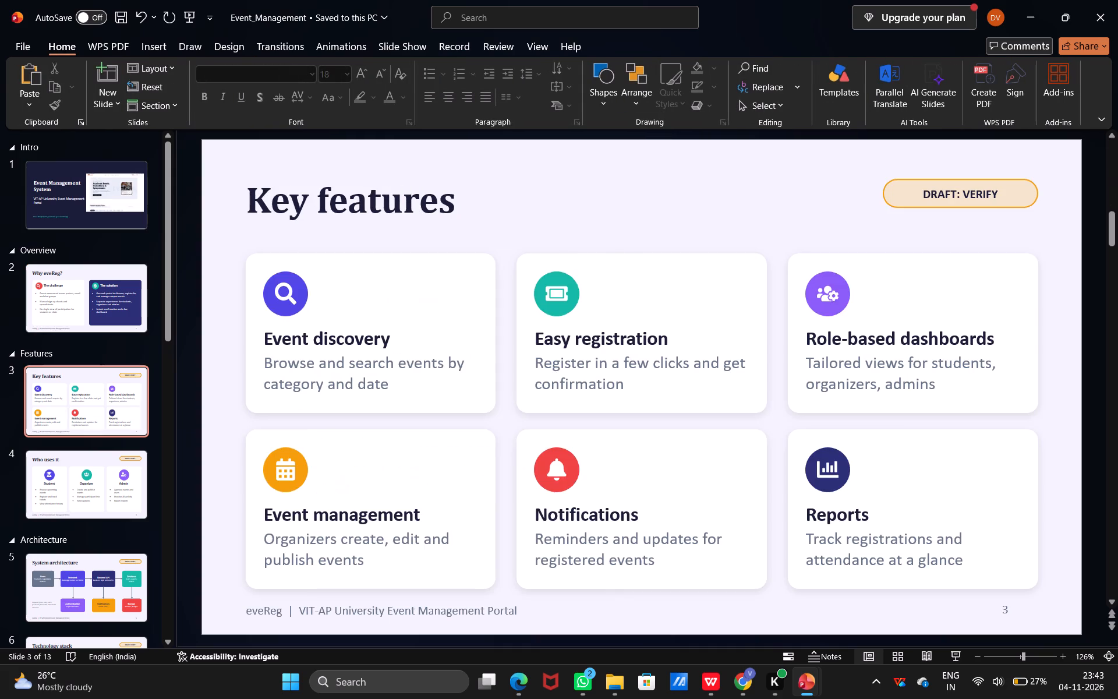
key("Down")
key("Down")
key("Down")
key("Down")
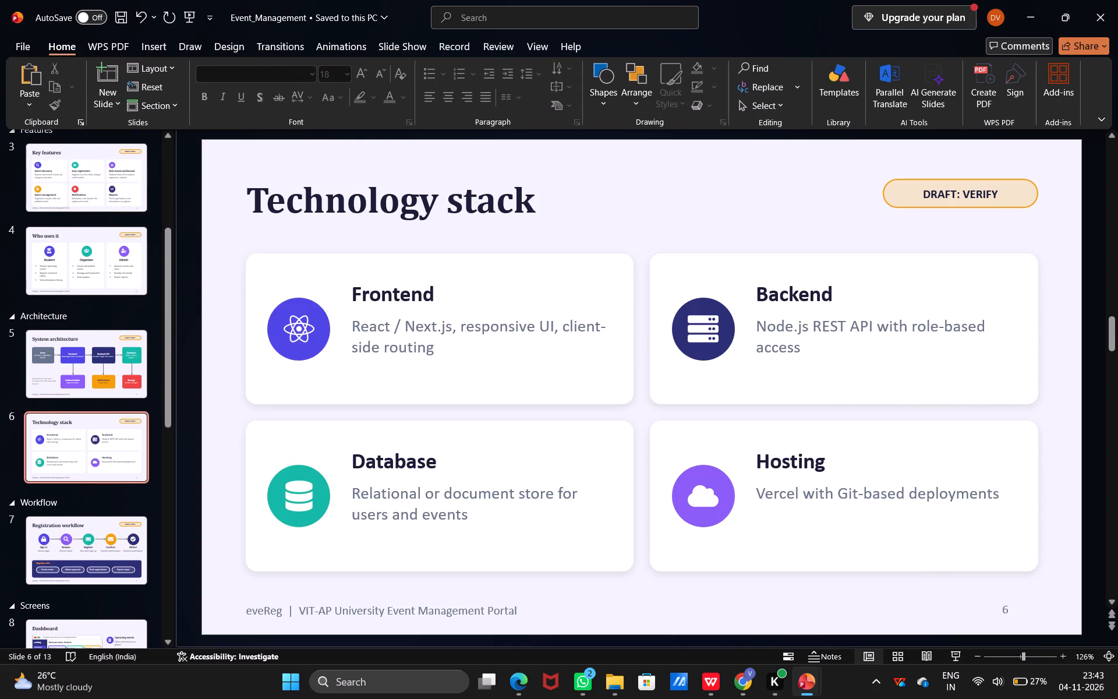
key("Down")
key("Down")
key("Up")
key("Up")
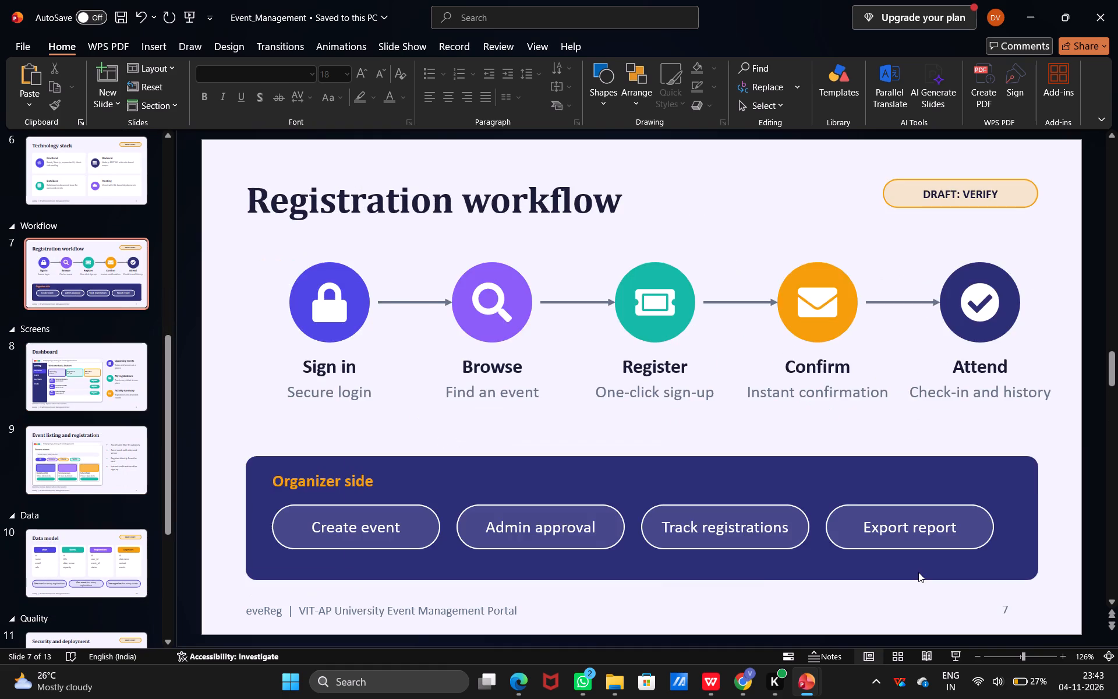
key("Down")
key("Up")
key("Down")
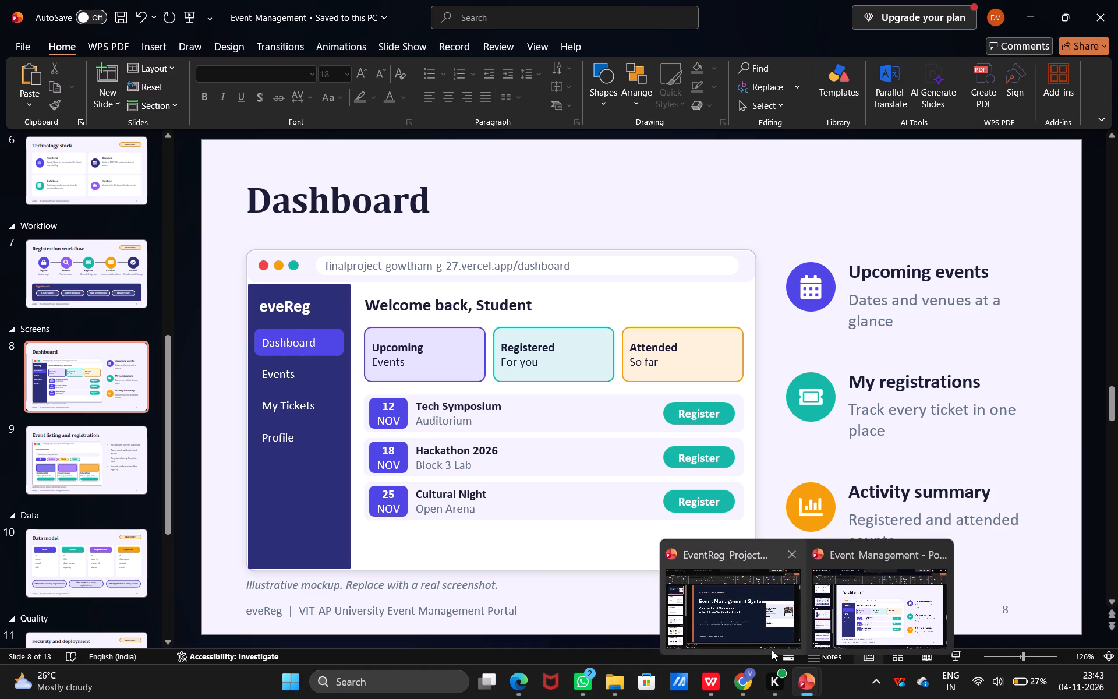
Switch to the EventReg deck and review the slides from Project Overview through Feature 6 for usable screenshots.
left_click(765, 647)
key("Down")
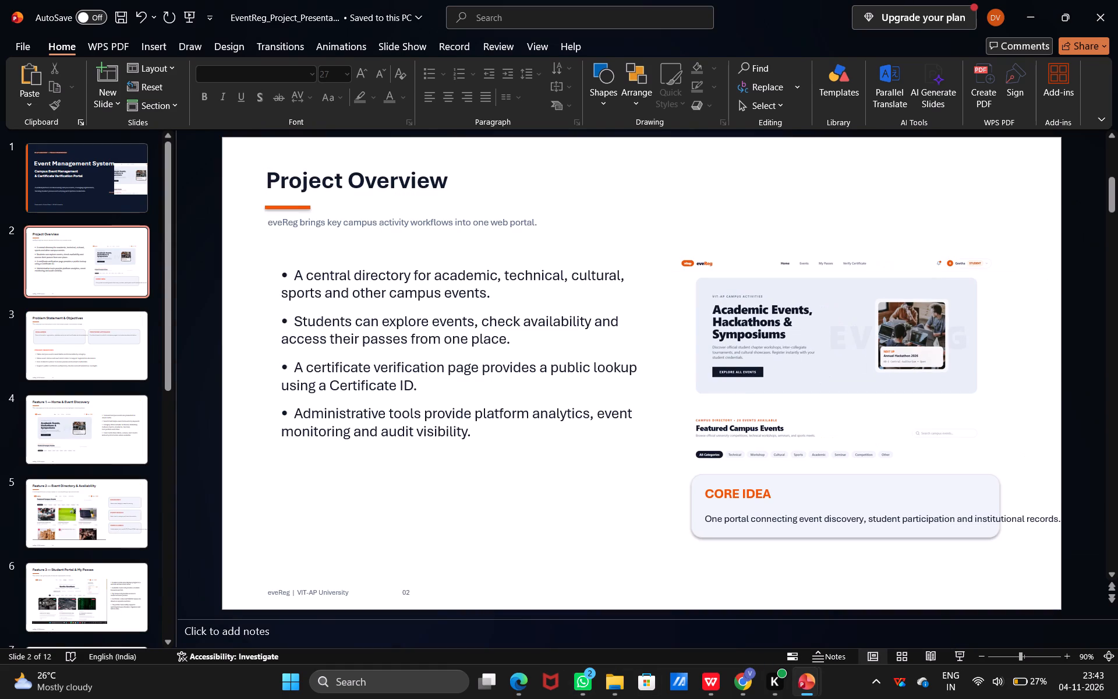
key("Down")
key("Down")
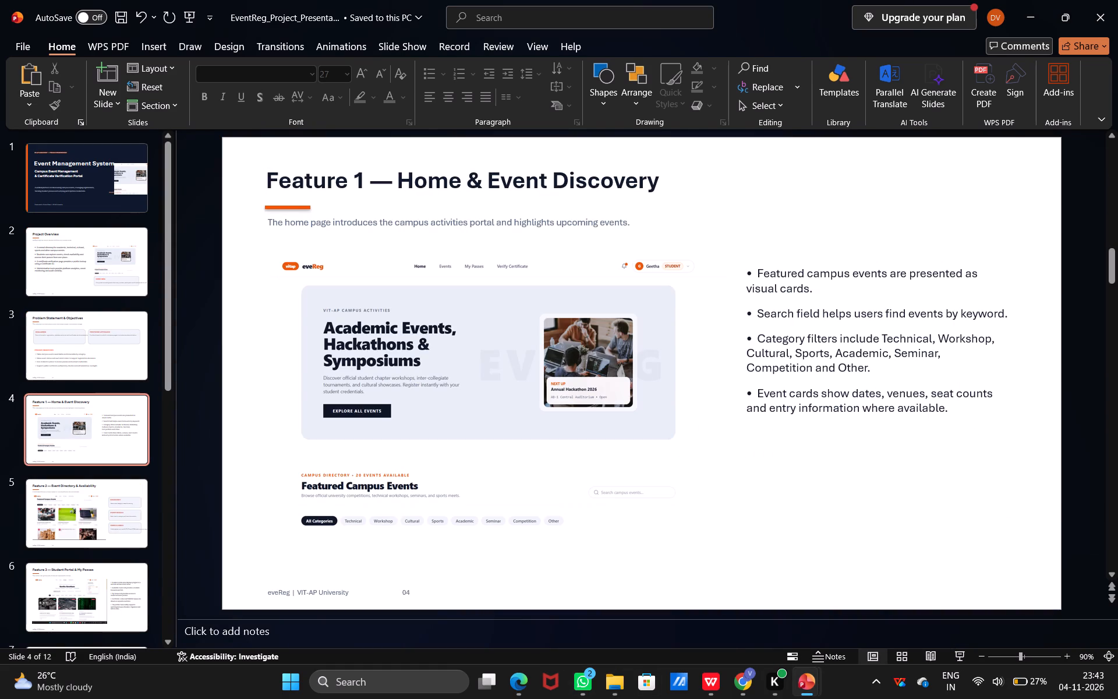
key("Down")
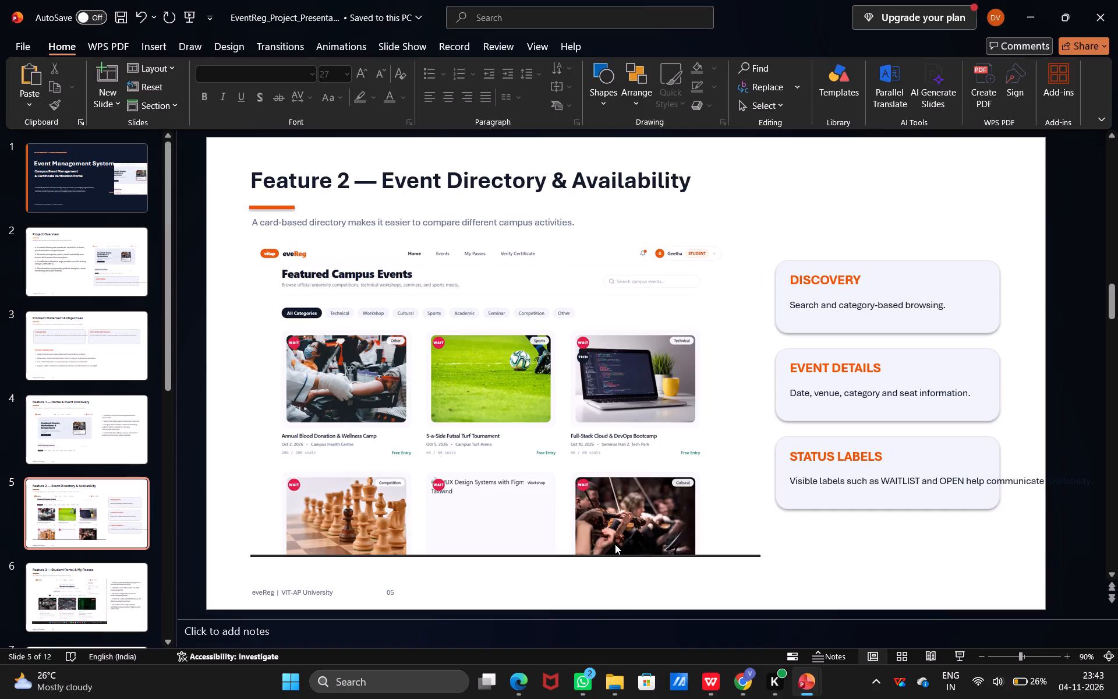
key("Down")
key("Down")
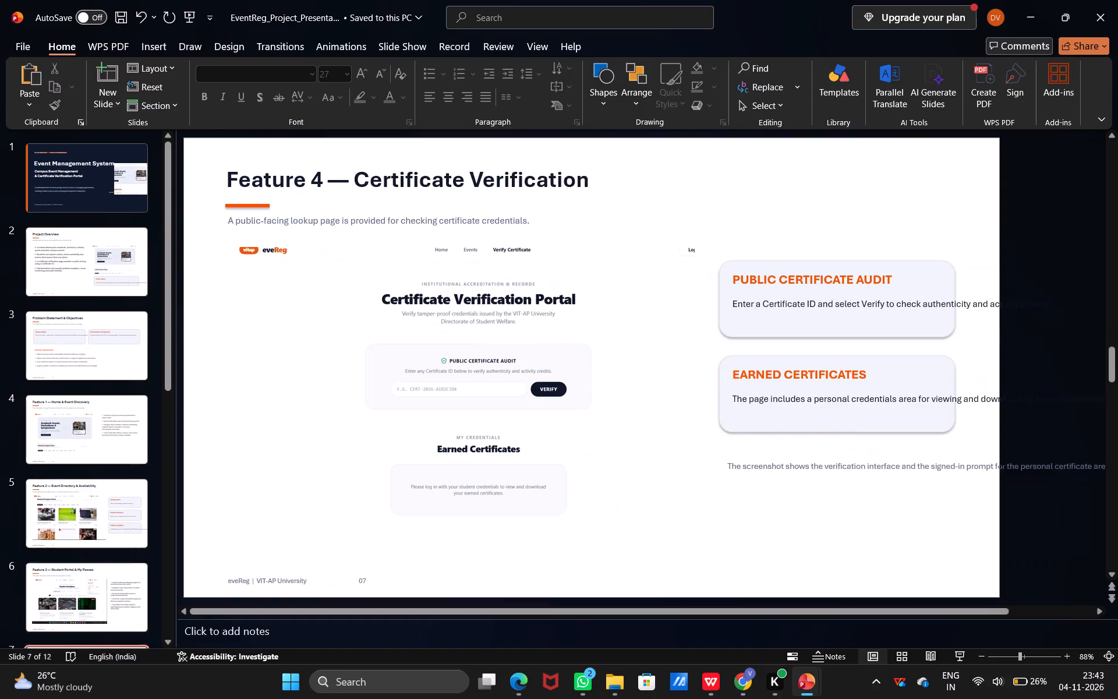
key("Down")
key("Down")
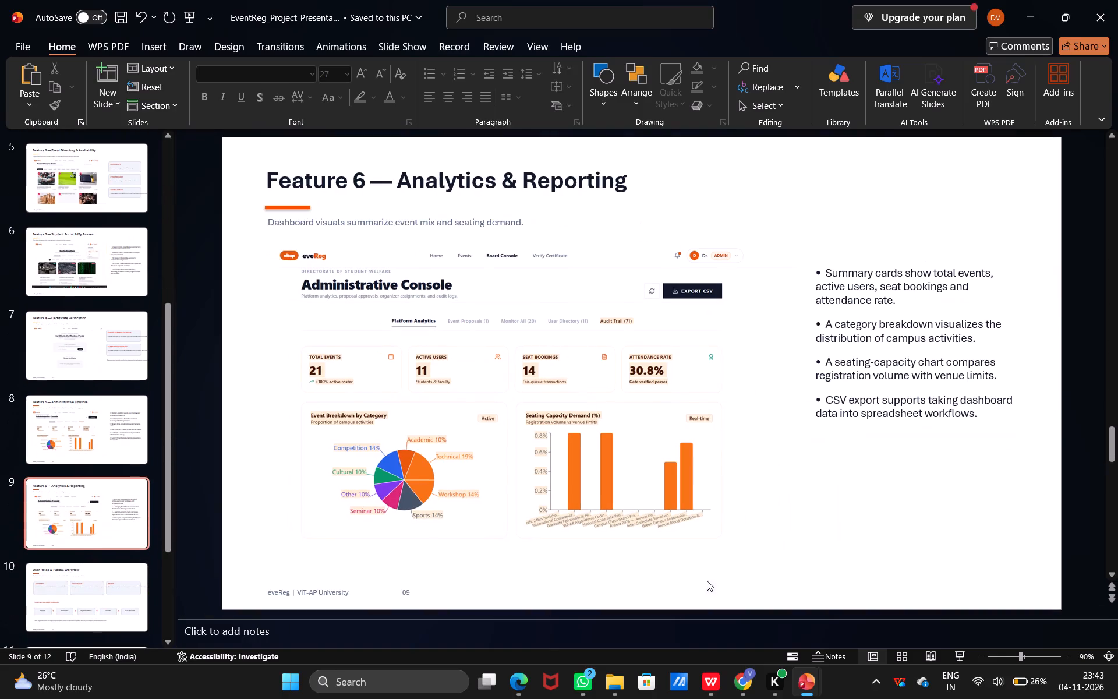
Switch to Chrome and examine the eveReg site's Home, Events, Board Console and Verify Certificate pages and its role options.
left_click(519, 682)
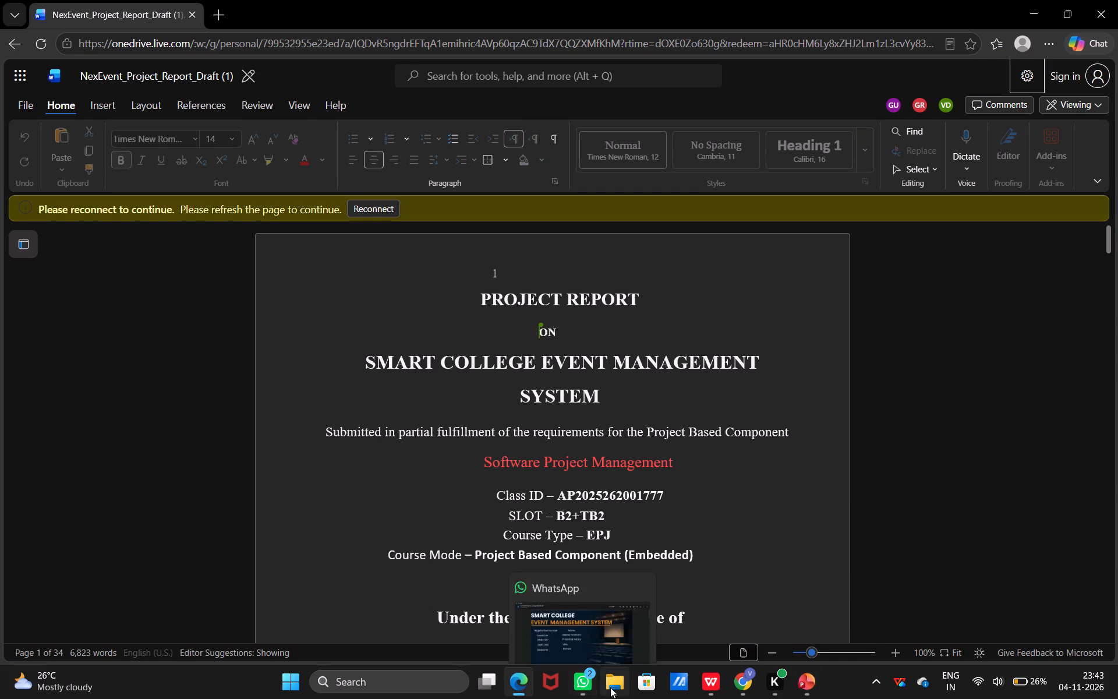
left_click(748, 693)
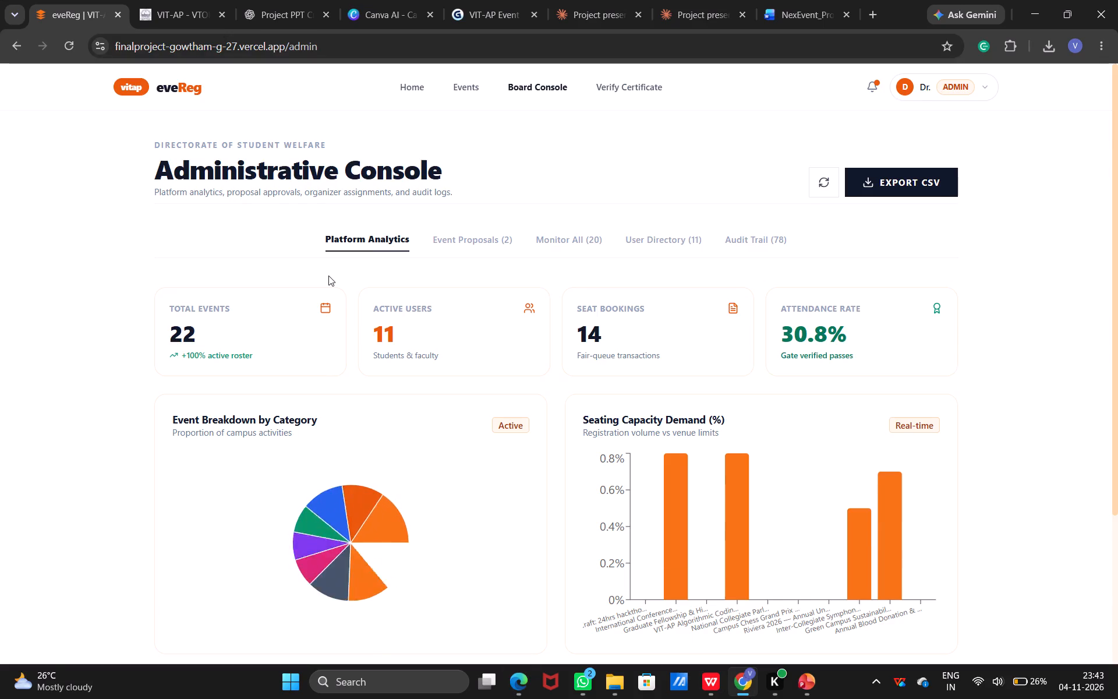
scroll(328, 276, "up", 2)
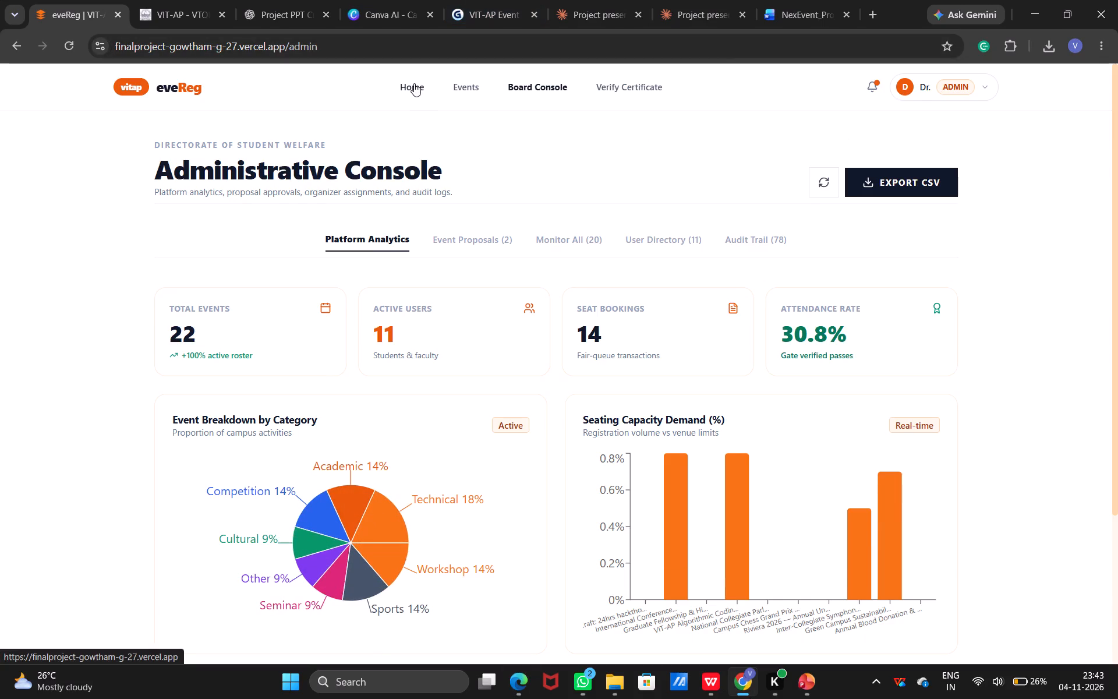
left_click(414, 83)
scroll(461, 446, "down", 5)
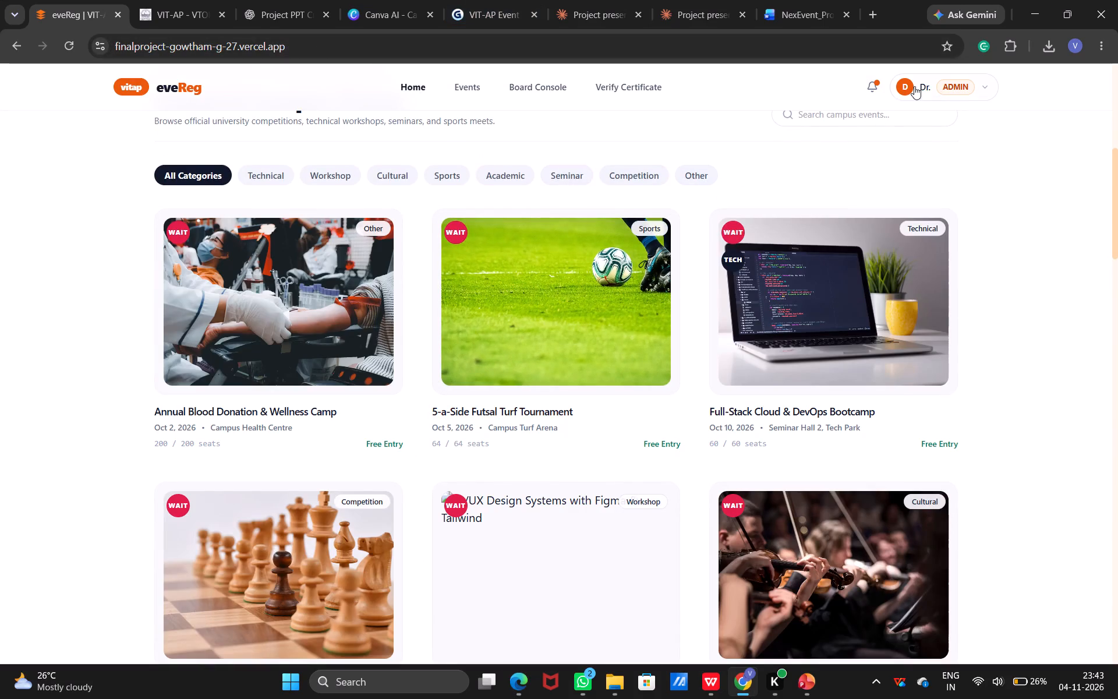
left_click(981, 88)
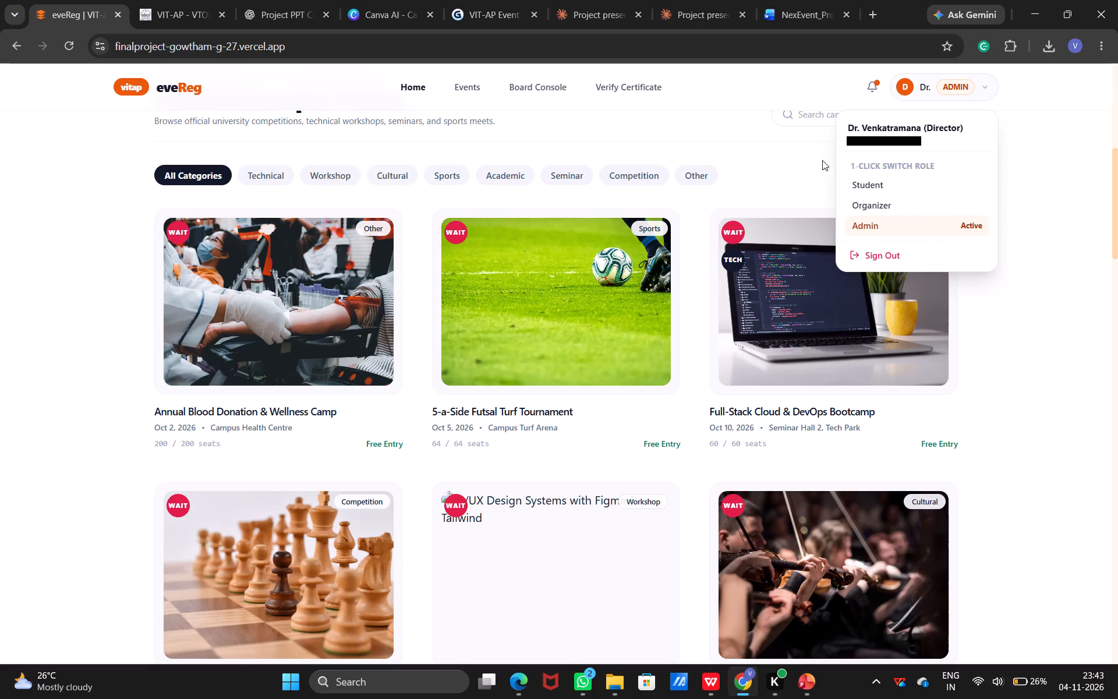
scroll(675, 239, "up", 9)
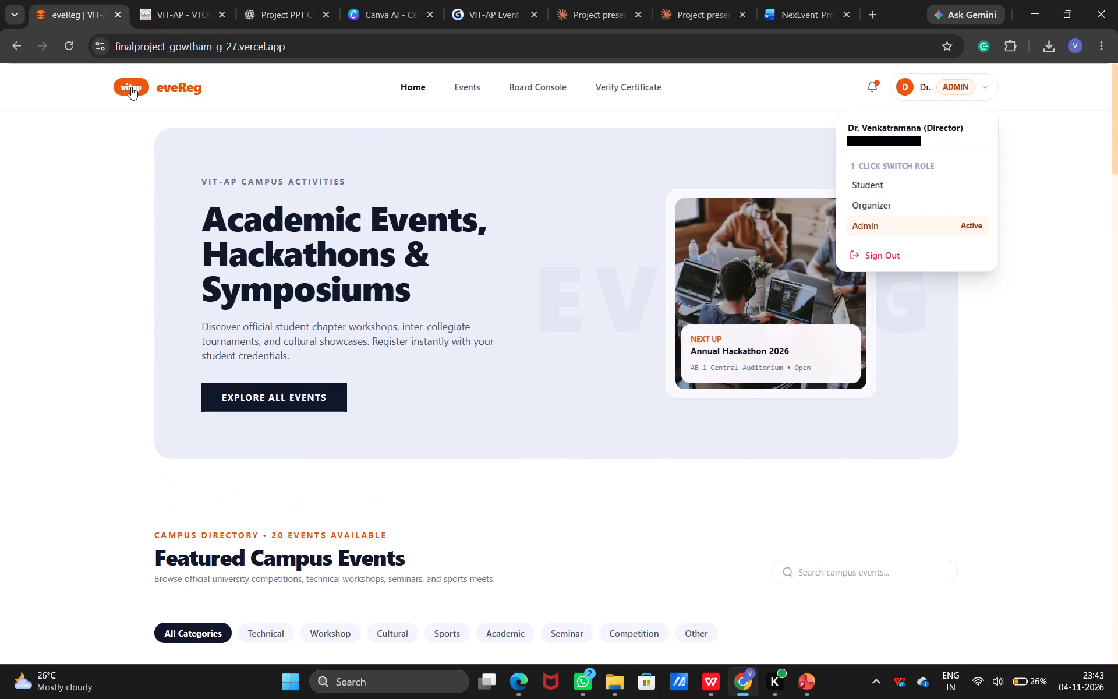
left_click(131, 87)
left_click(177, 86)
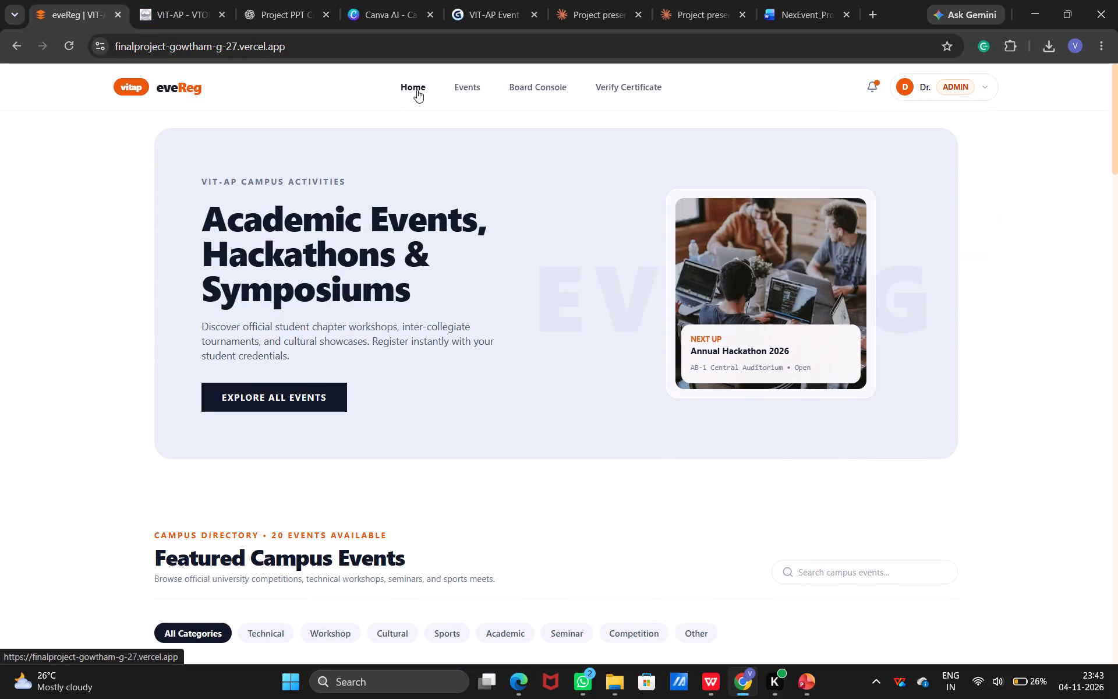
left_click(468, 87)
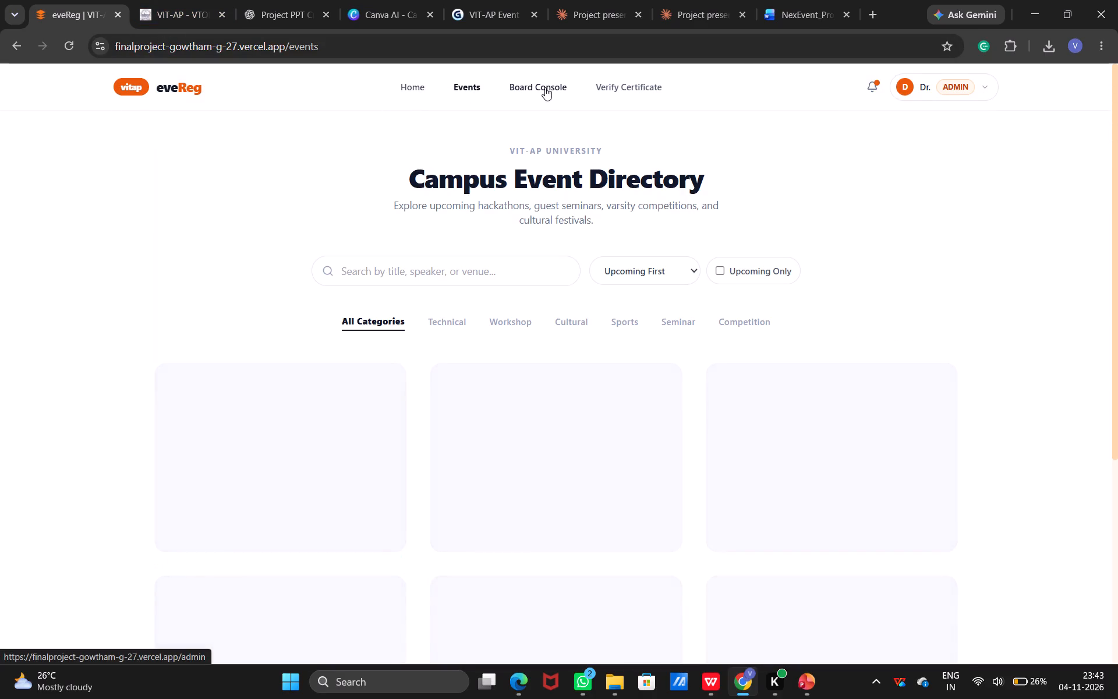
left_click(545, 87)
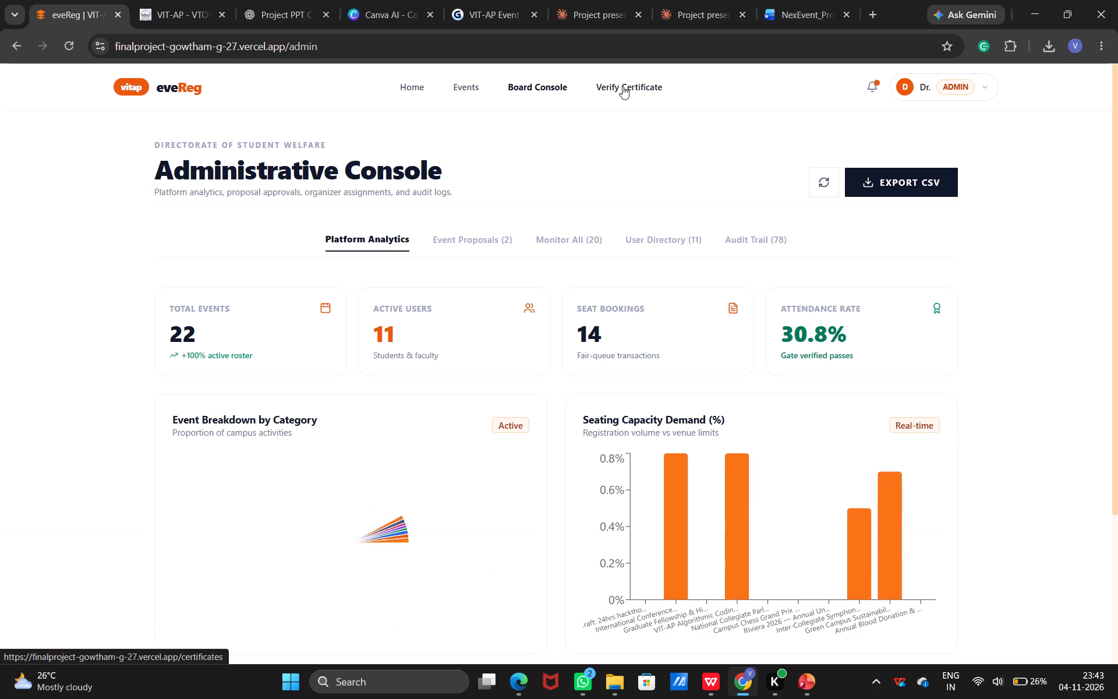
left_click(622, 86)
scroll(569, 407, "up", 1)
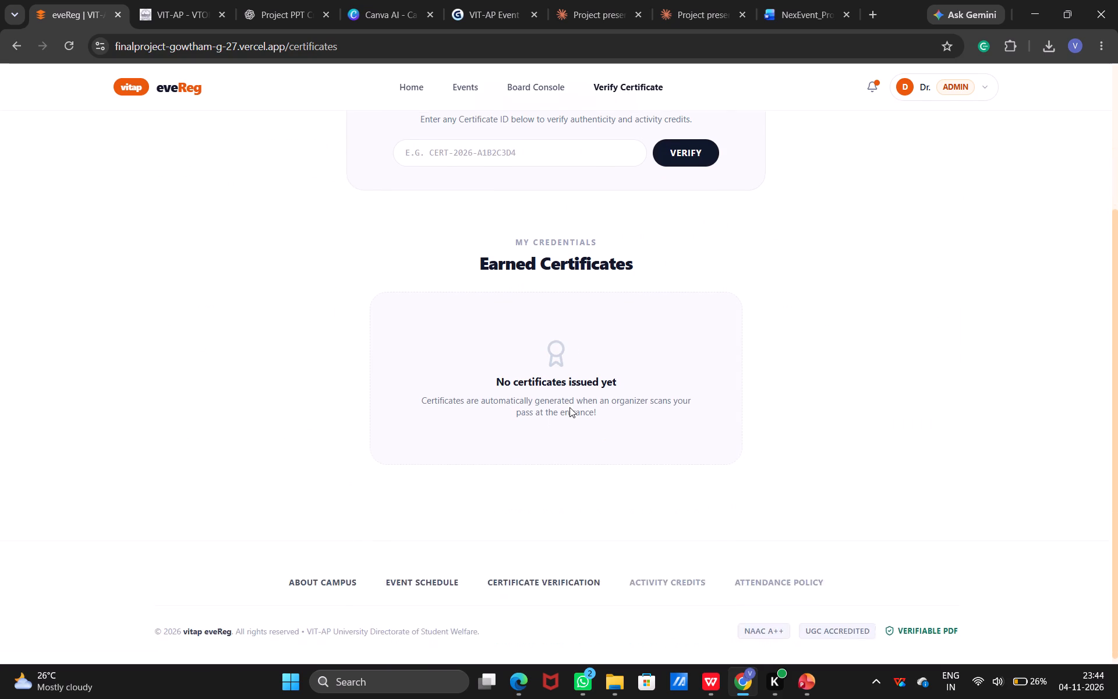
scroll(569, 407, "up", 1)
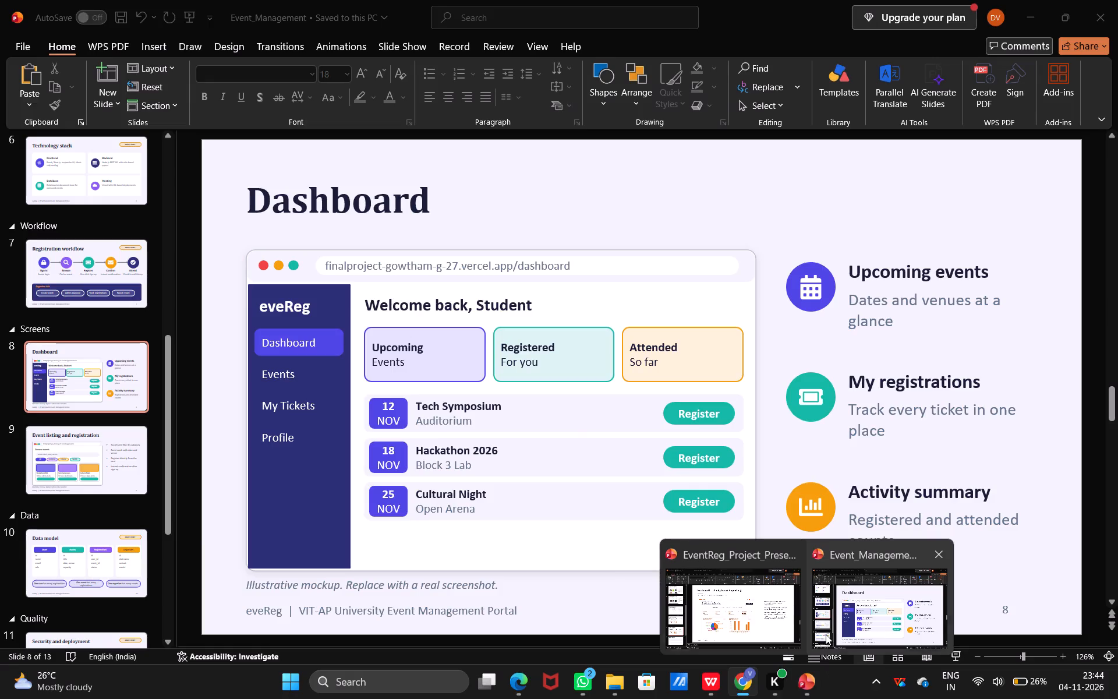
Copy the Featured Campus Events screenshot from the EventReg deck's Feature 2 slide and paste it onto the Event_Management Dashboard slide.
left_click(756, 622)
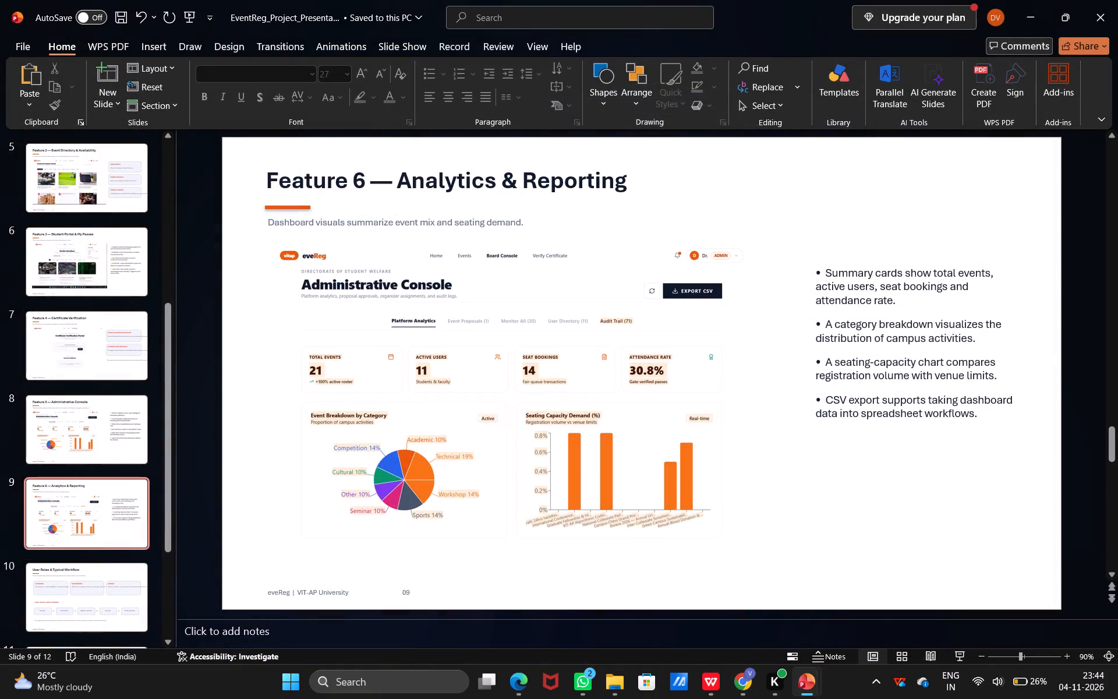
key("Down")
key("Down")
key("Up")
key("Up")
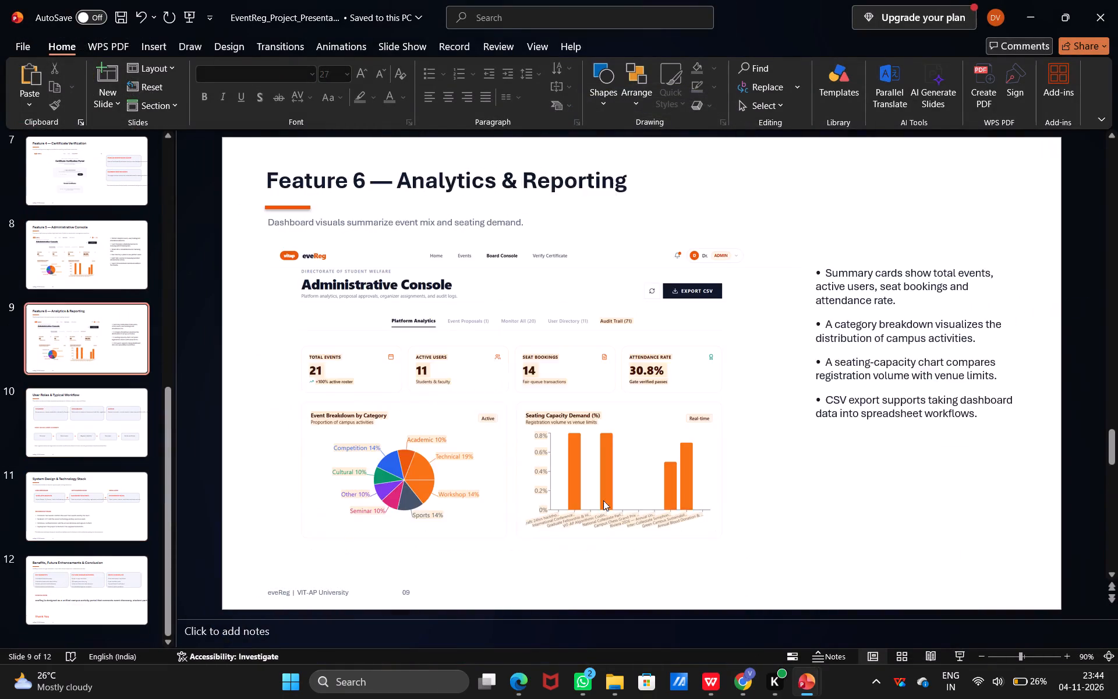
key("Up")
key("Up")
key("Up")
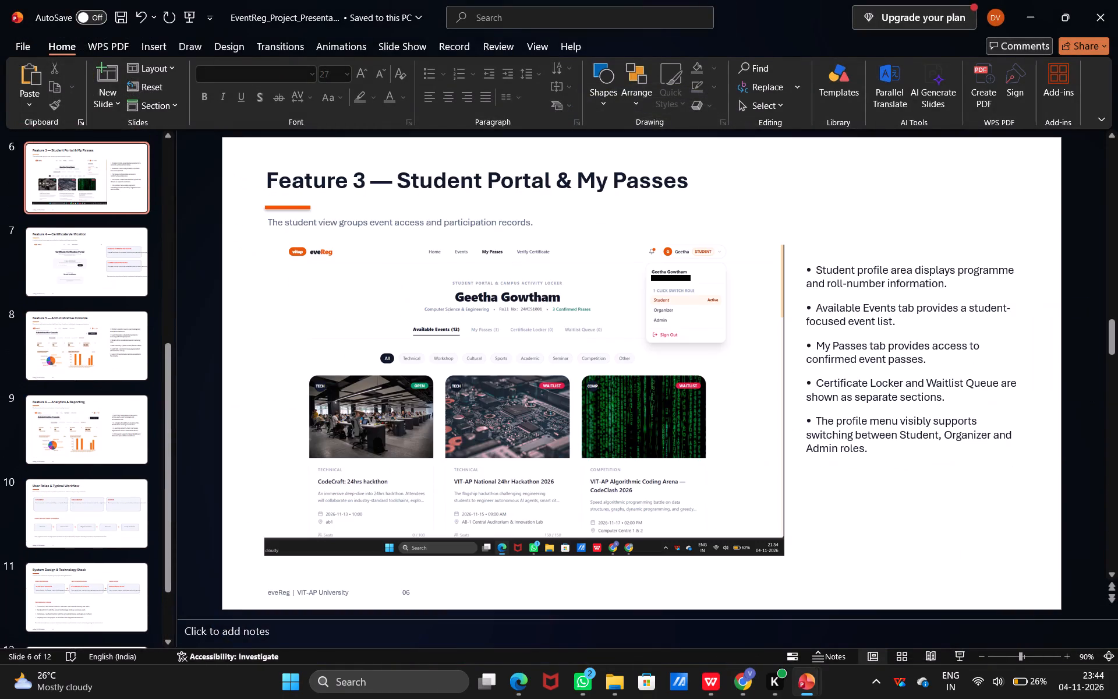
key("Up")
left_click(544, 331)
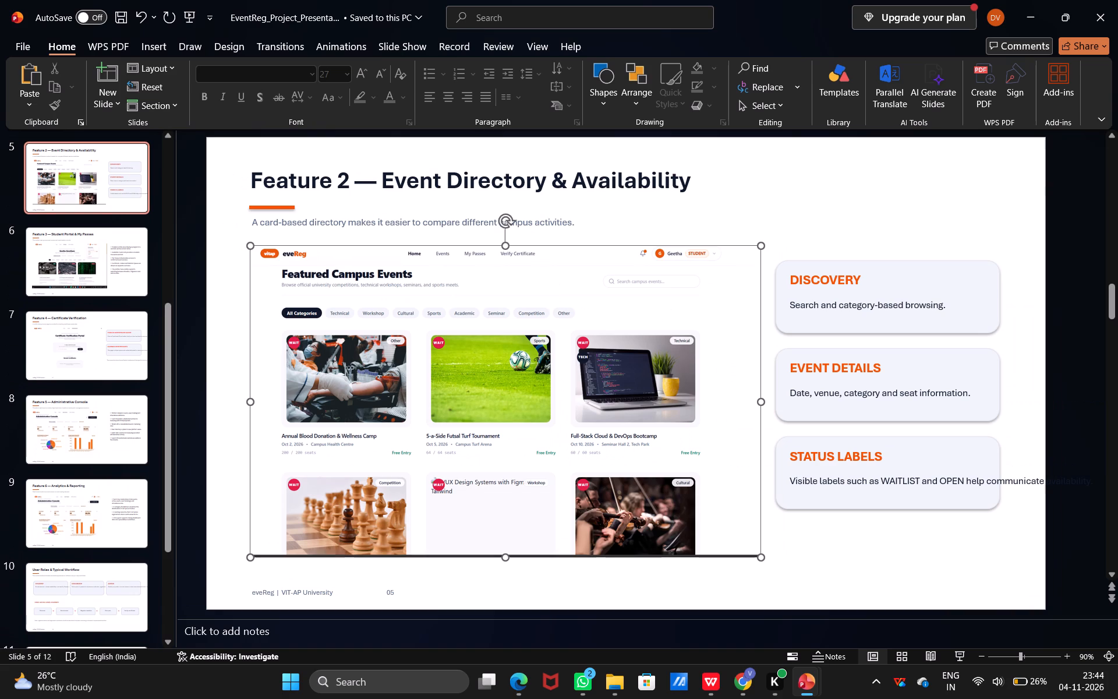
key("ctrl+c")
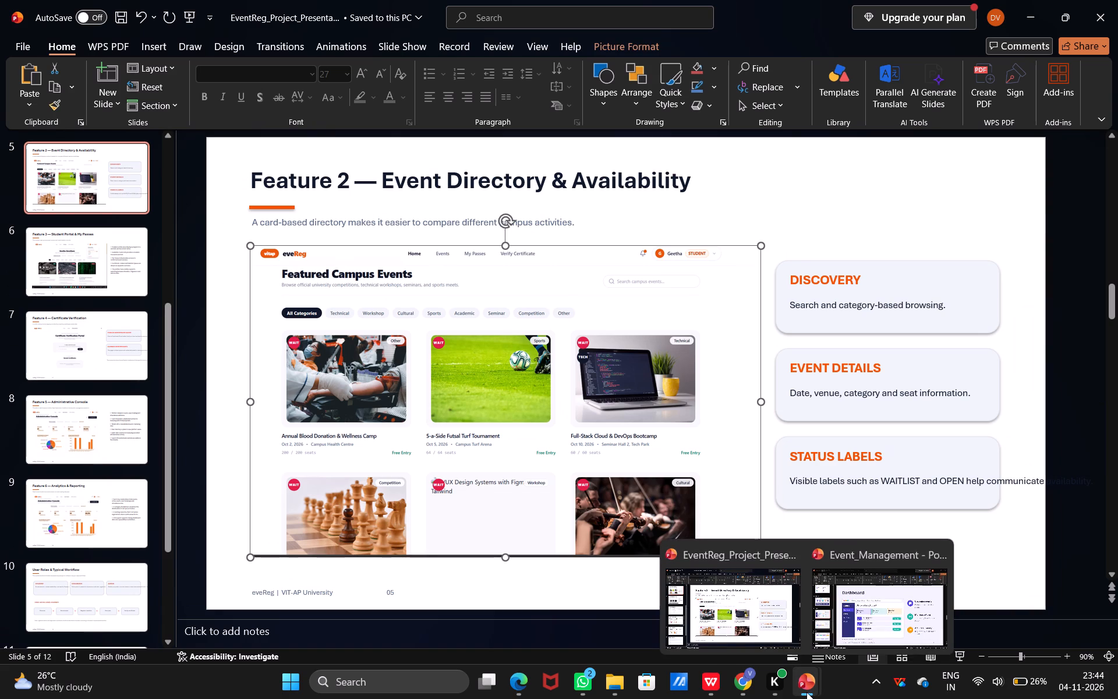
left_click(856, 617)
left_click(570, 499)
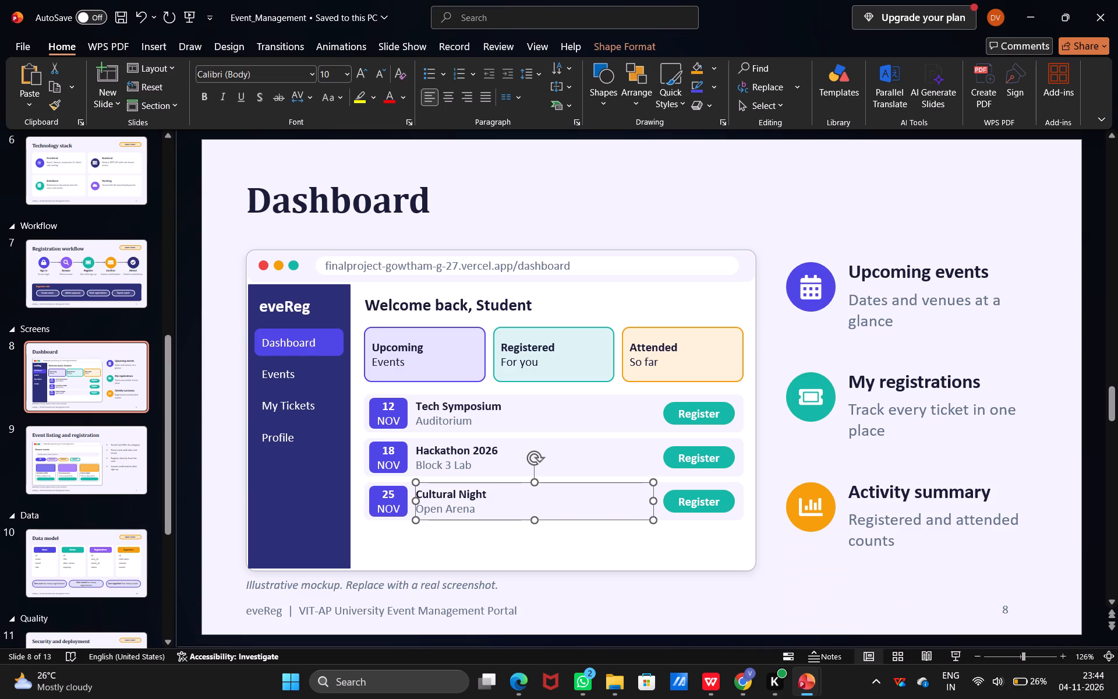
left_click(573, 210)
key("ctrl+v")
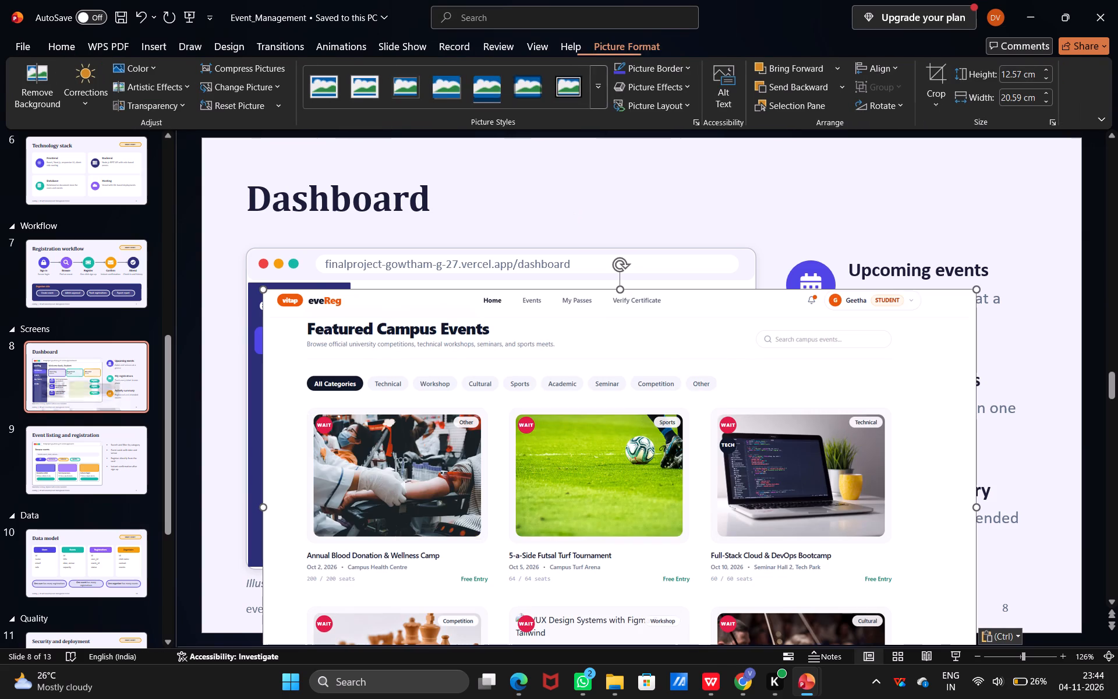
Shrink the Featured Campus Events screenshot to about 9.3 cm high by 15.8 cm wide and position it over the Dashboard slide's mockup.
left_click(975, 371)
left_click_drag(975, 371, 845, 287)
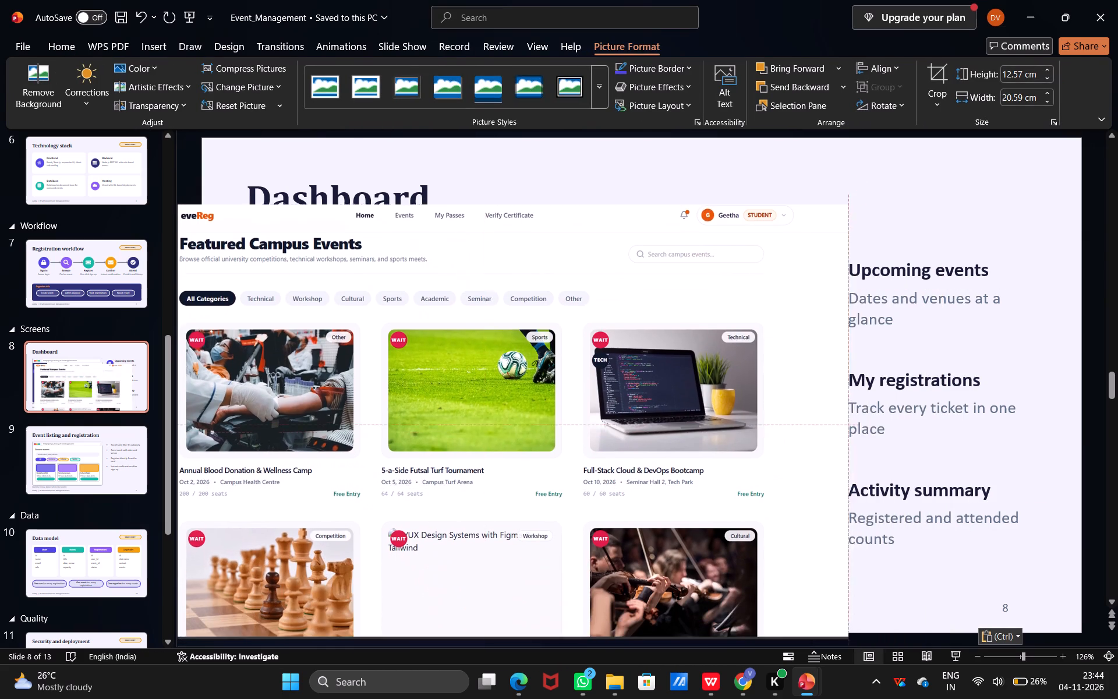
left_click_drag(845, 287, 873, 238)
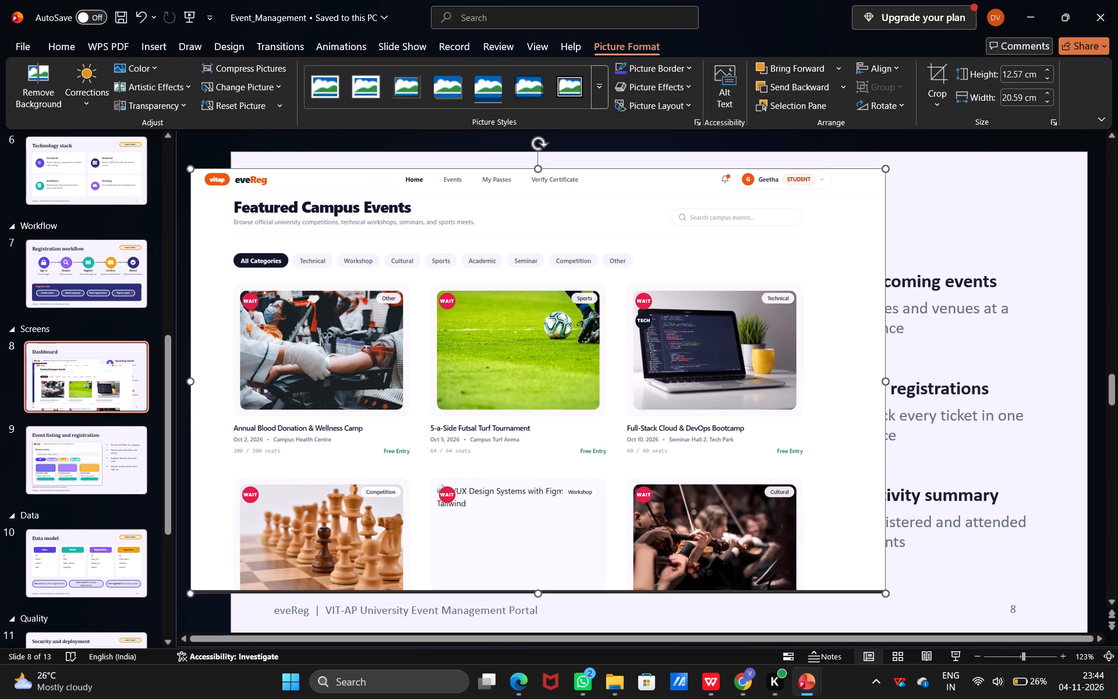
left_click_drag(888, 170, 759, 216)
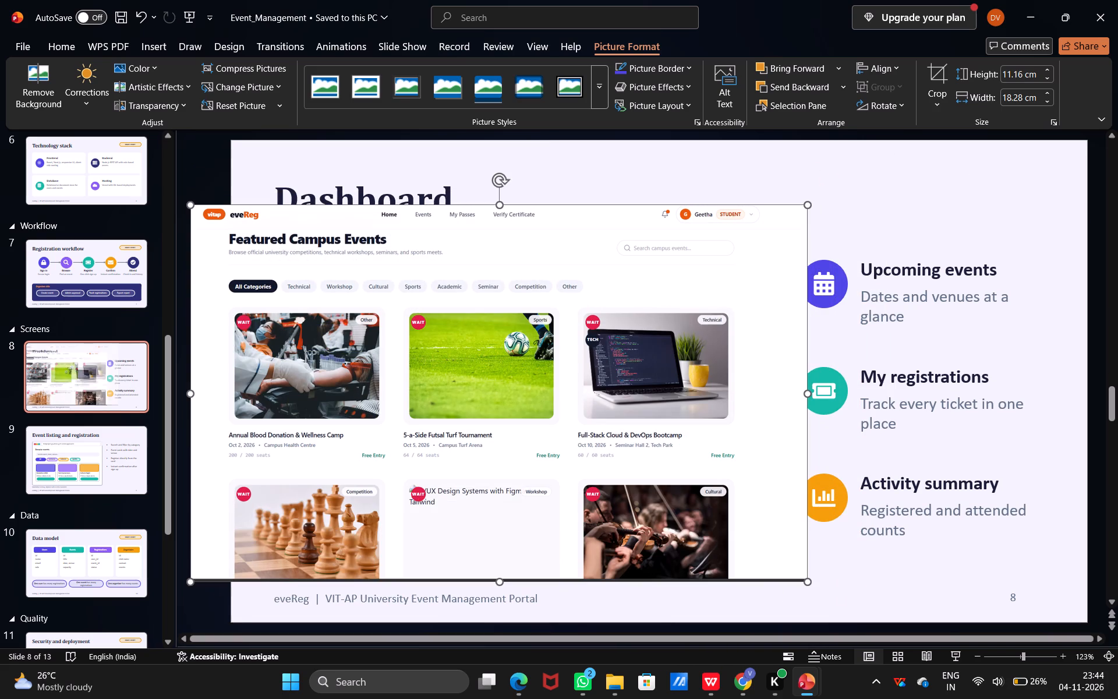
left_click_drag(811, 203, 767, 255)
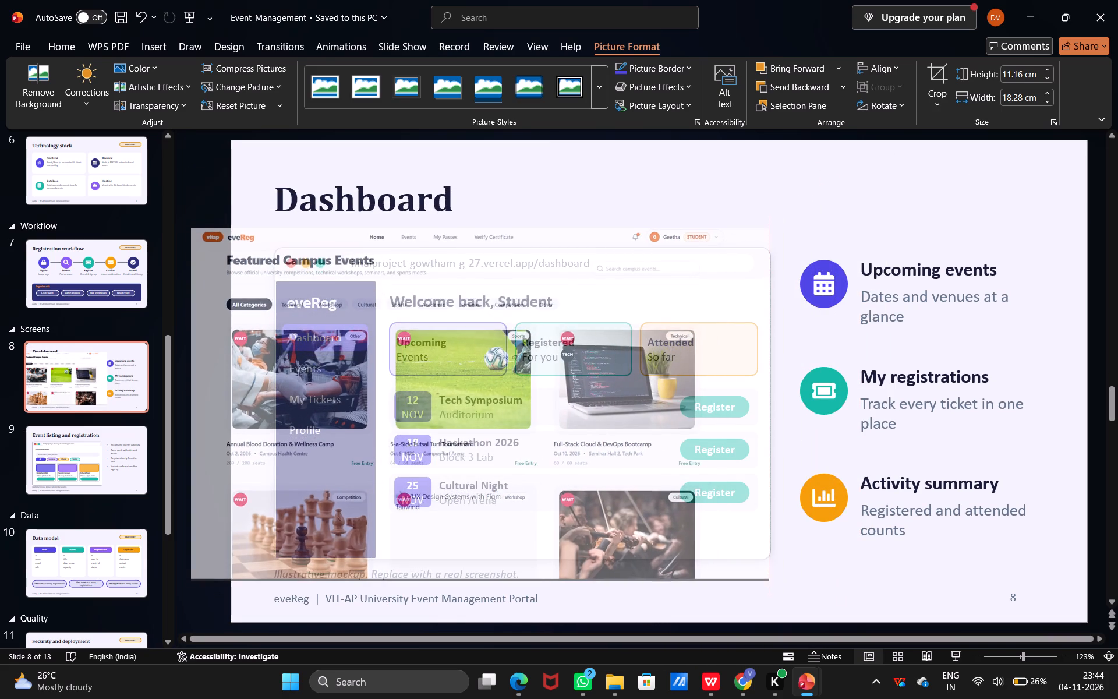
left_click_drag(767, 255, 756, 278)
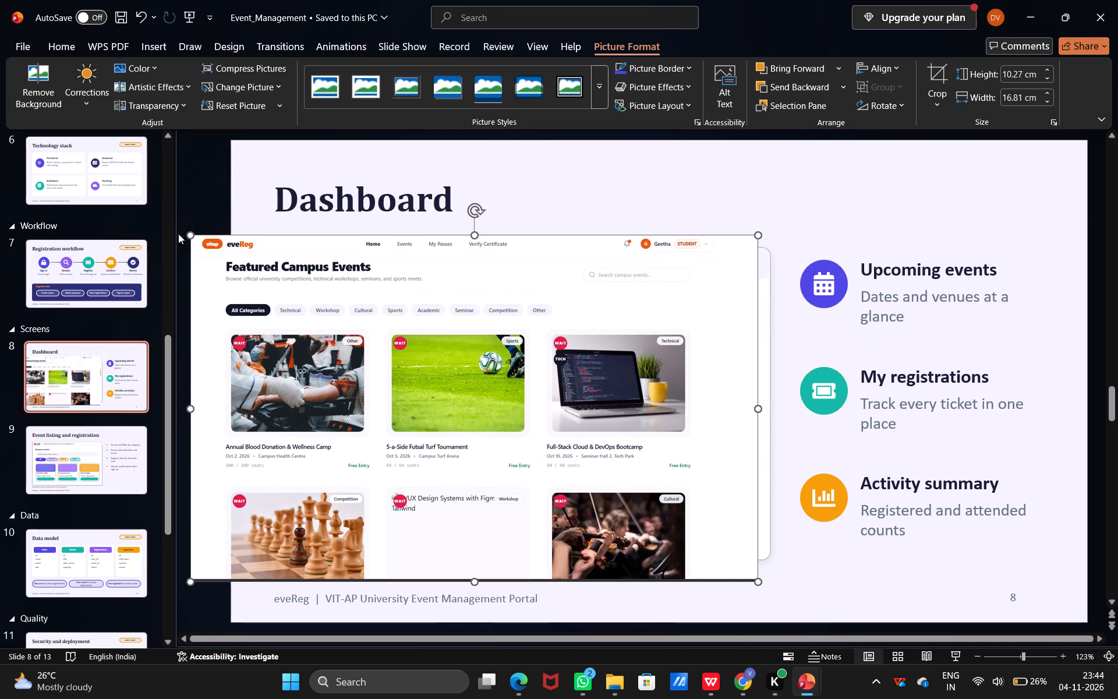
left_click_drag(190, 235, 303, 245)
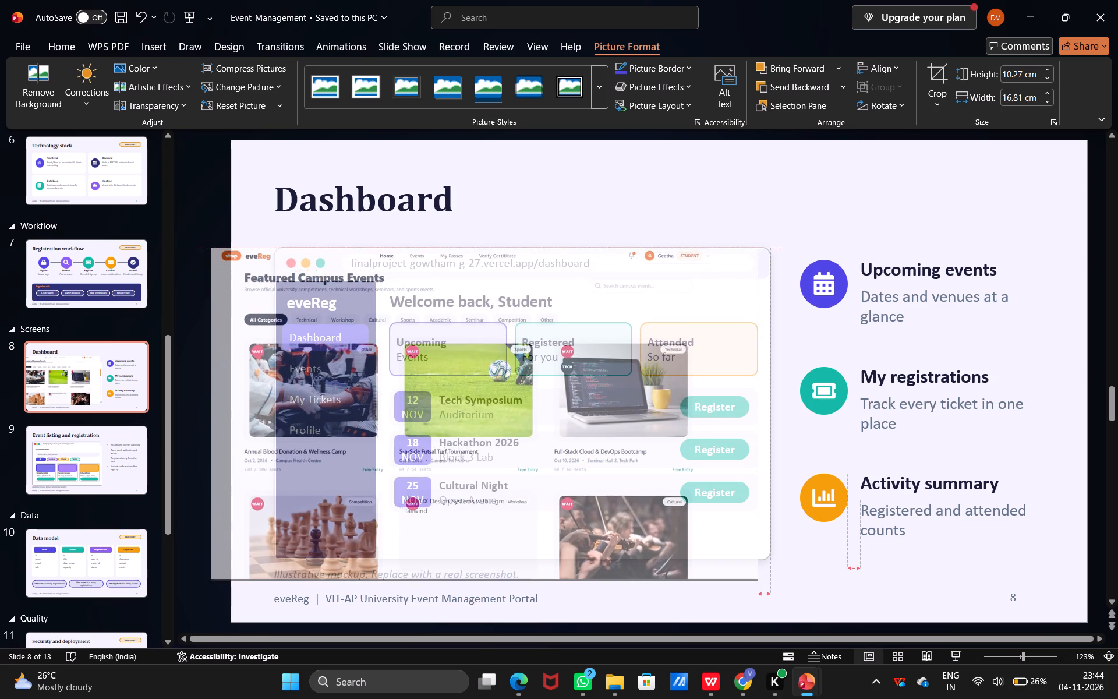
left_click_drag(303, 245, 341, 256)
left_click_drag(363, 303, 396, 303)
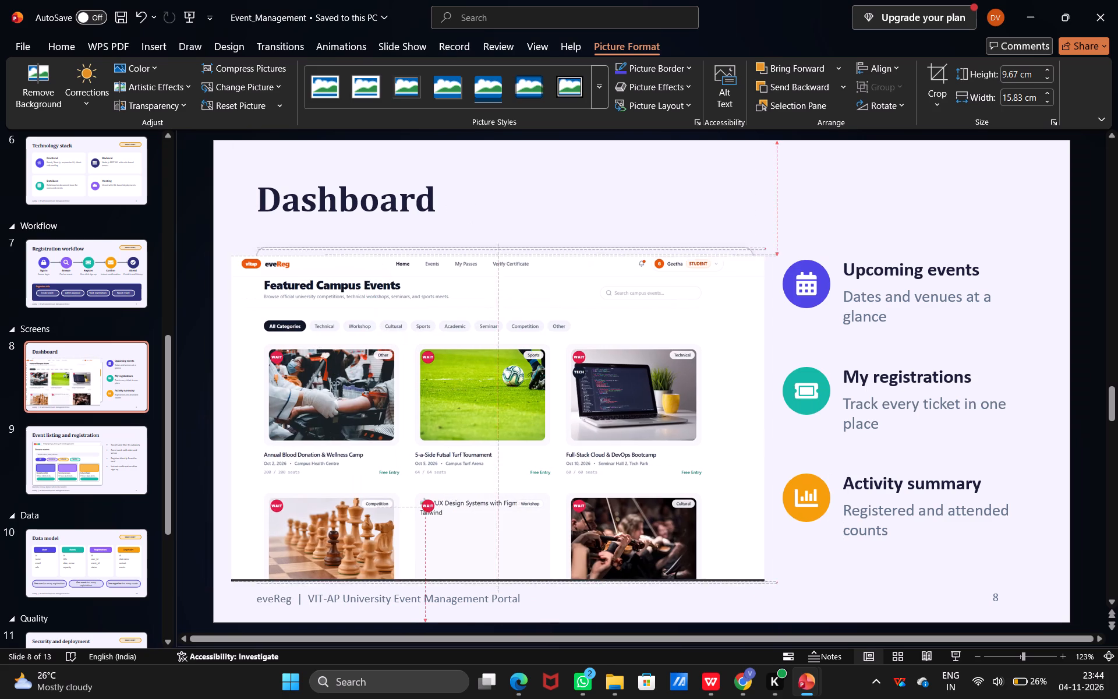
left_click_drag(396, 303, 391, 291)
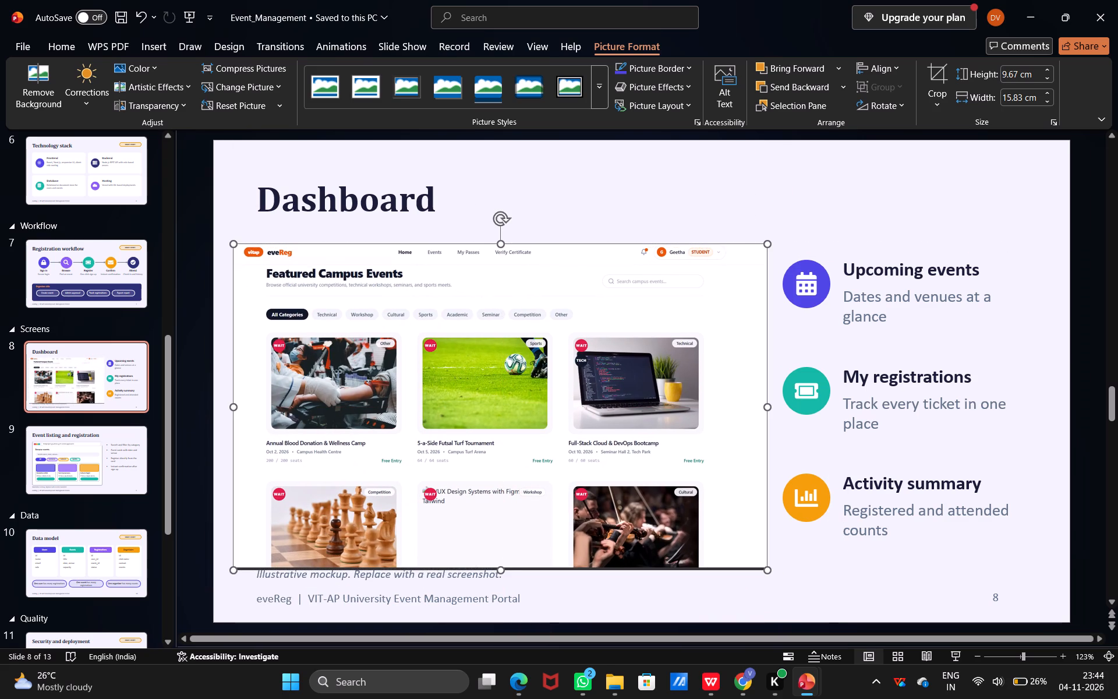
left_click_drag(498, 569, 501, 557)
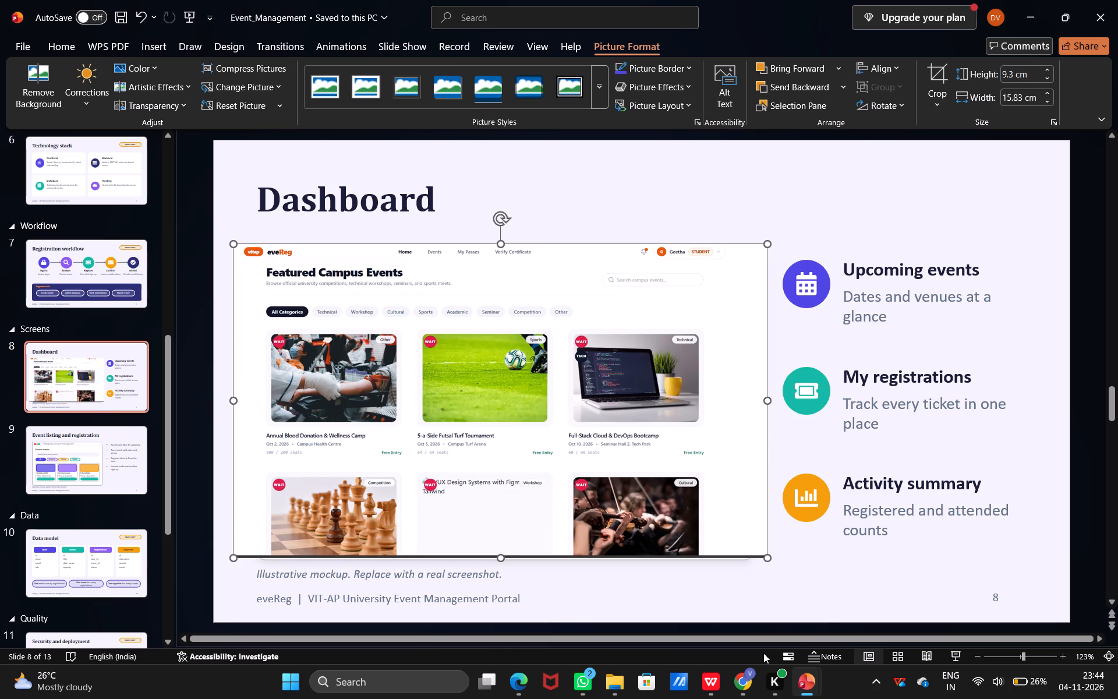
left_click(770, 594)
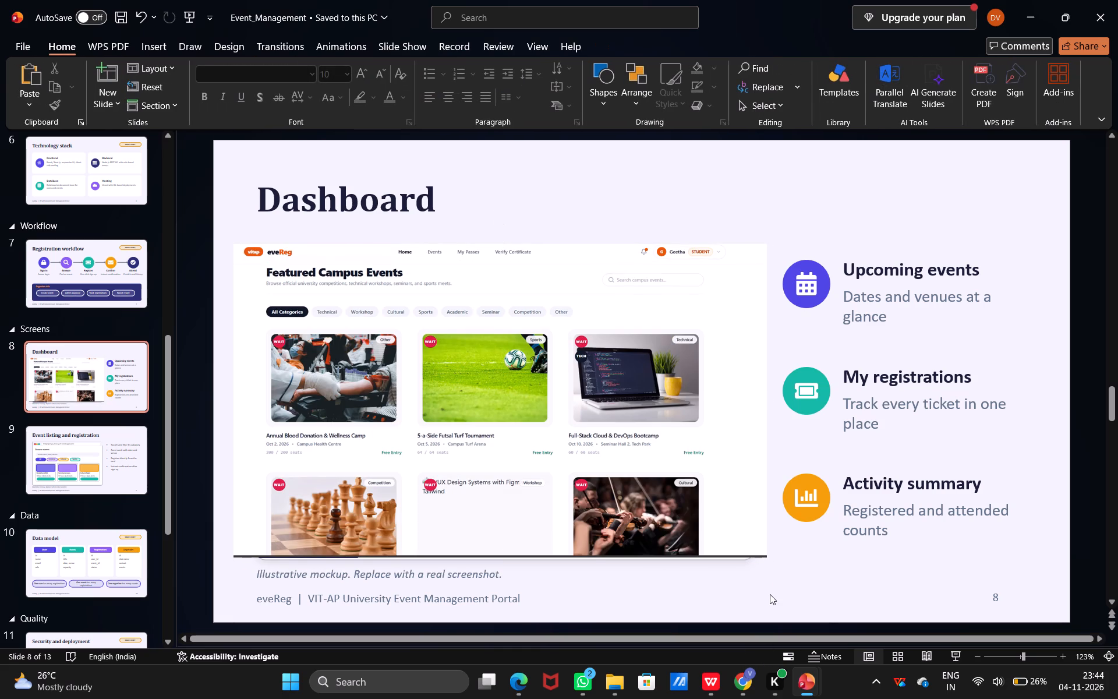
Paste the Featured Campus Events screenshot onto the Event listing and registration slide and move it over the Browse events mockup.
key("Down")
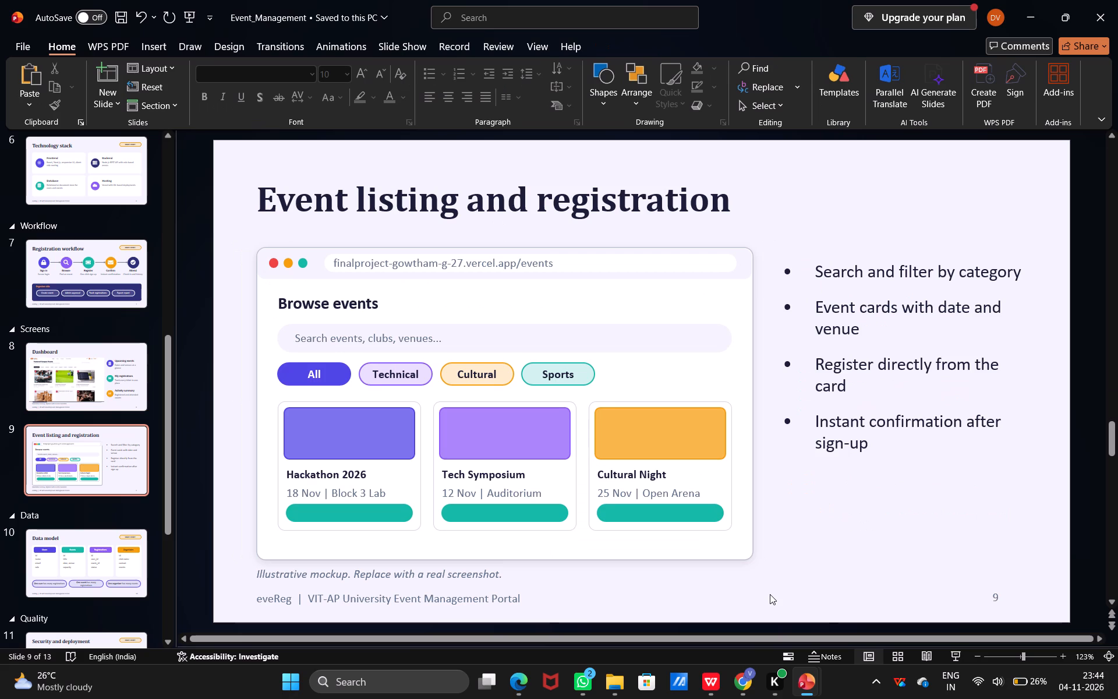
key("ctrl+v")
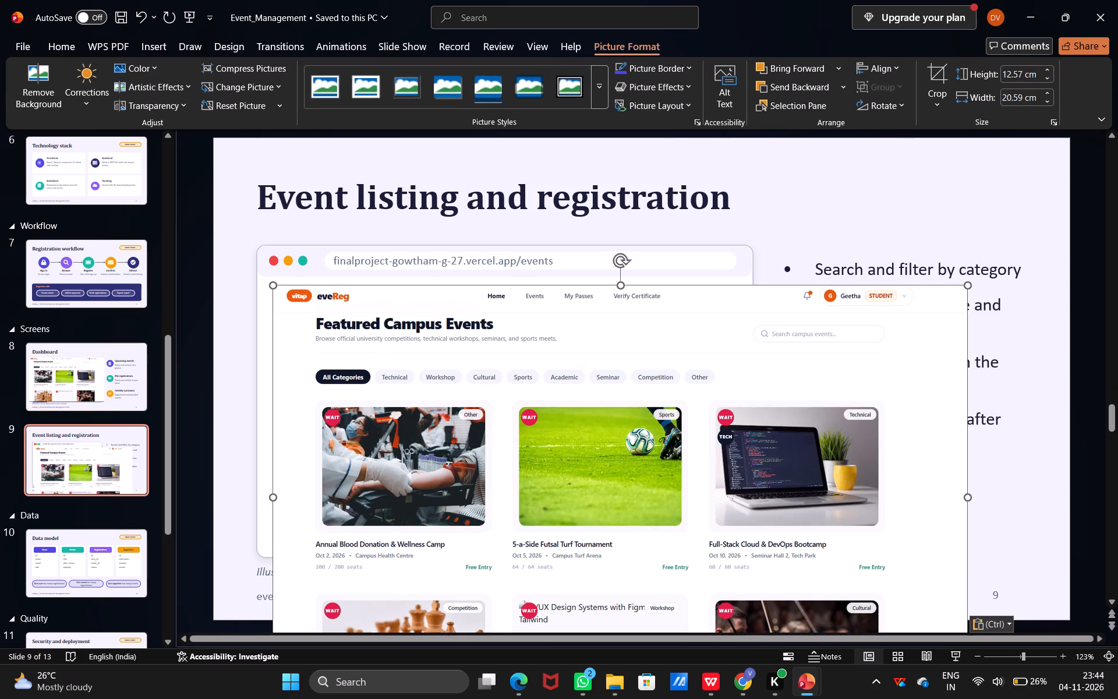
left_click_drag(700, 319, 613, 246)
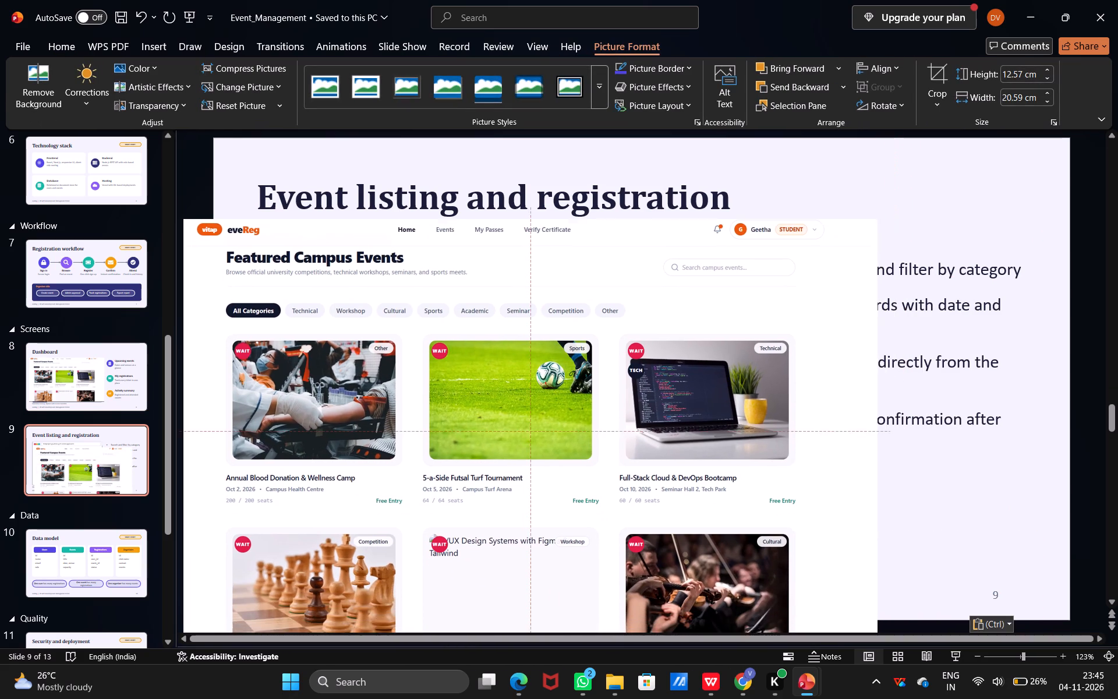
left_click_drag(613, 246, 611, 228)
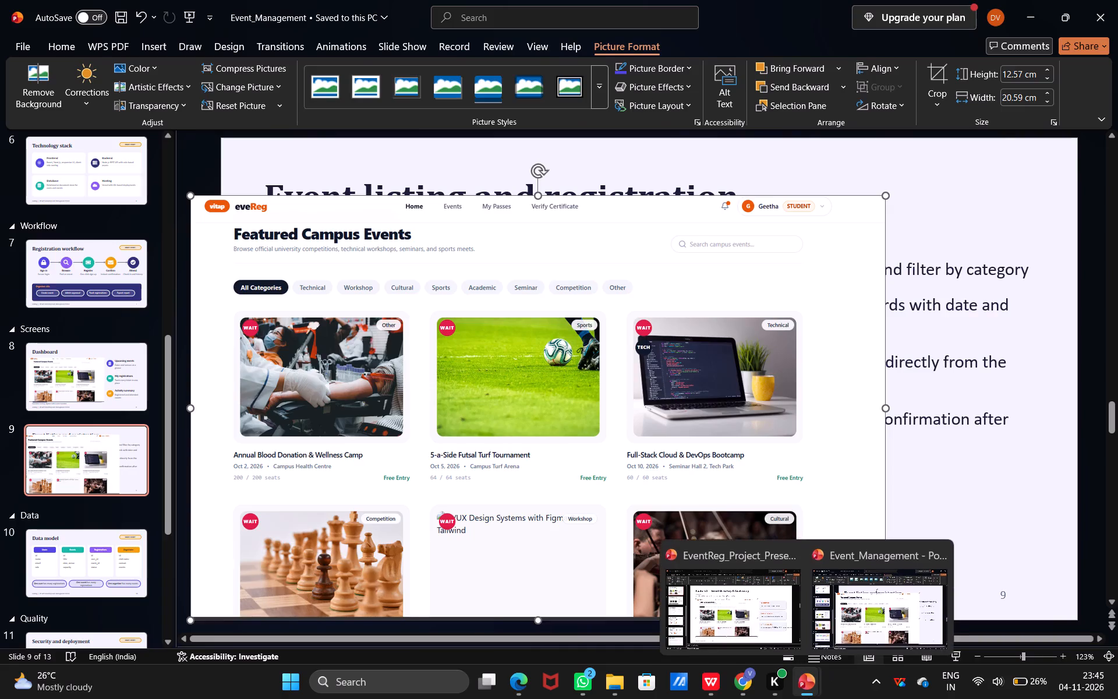
Check the EventReg deck's Feature 3 and Feature 4 slides for an alternative screenshot, returning to the Event_Management deck.
left_click(756, 613)
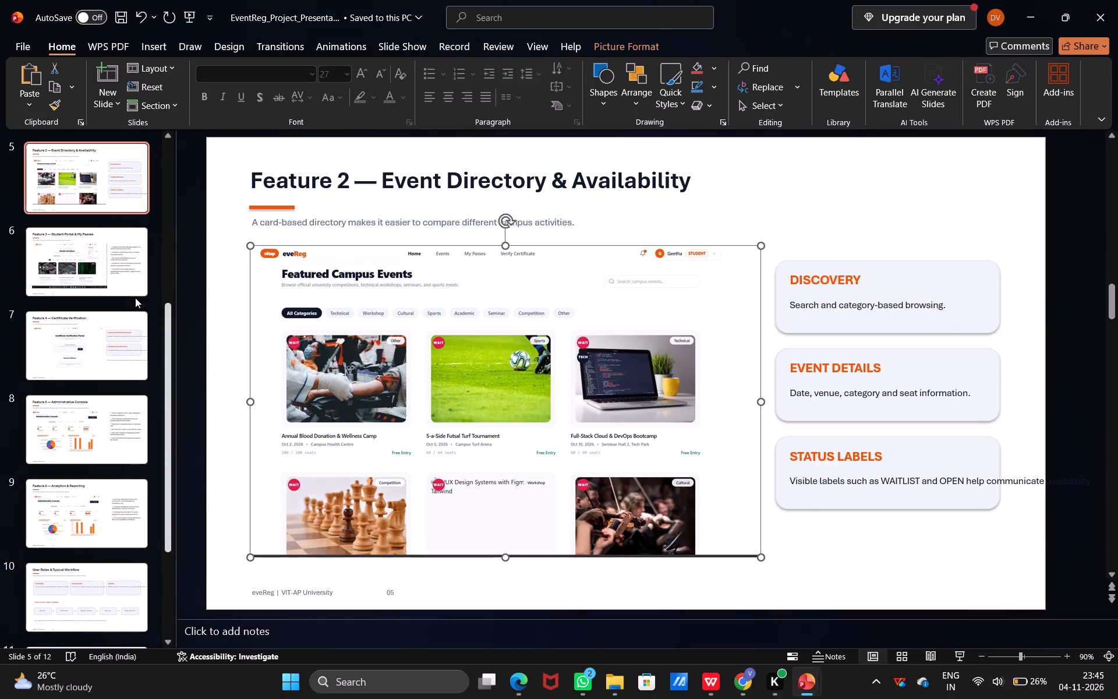
left_click(96, 268)
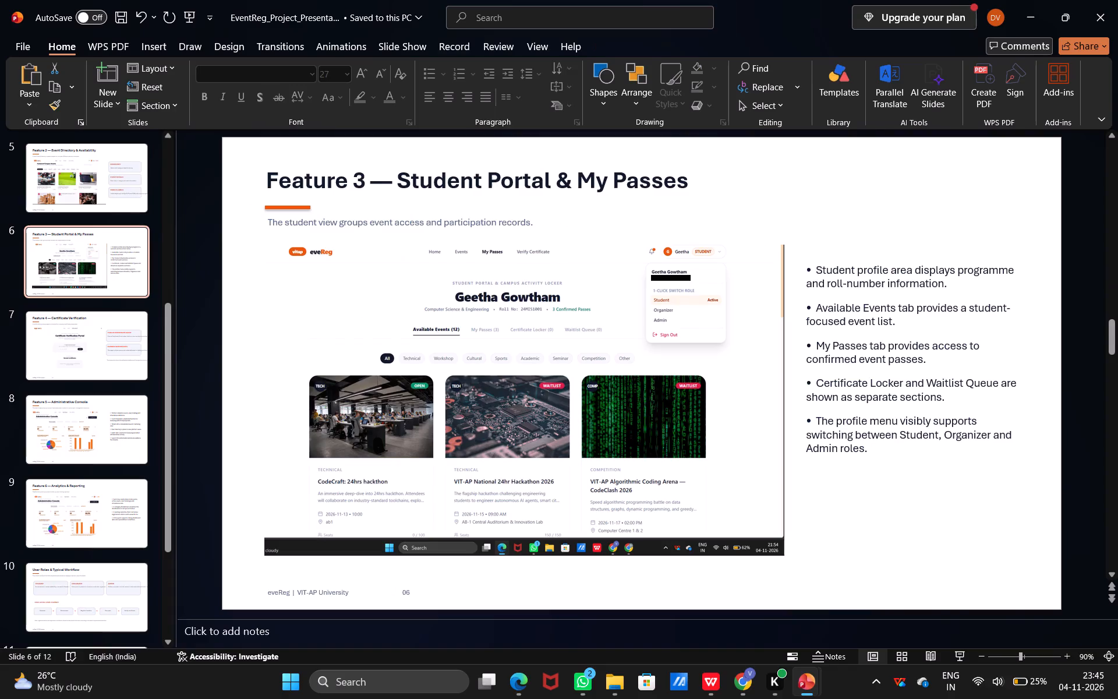
left_click(93, 345)
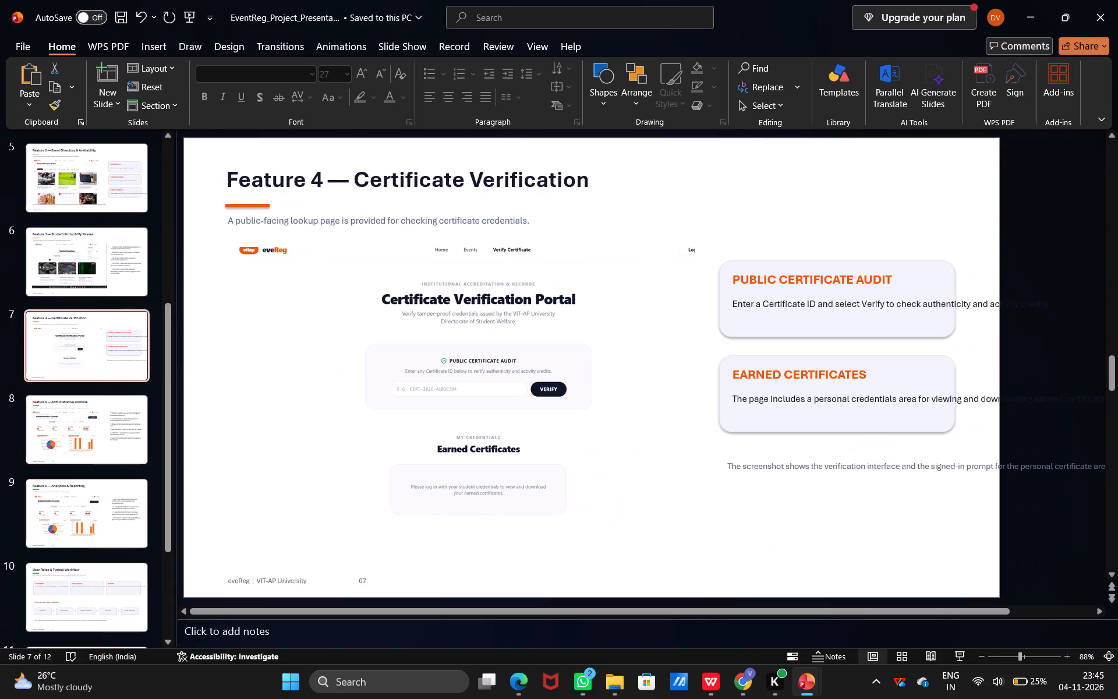
left_click(835, 635)
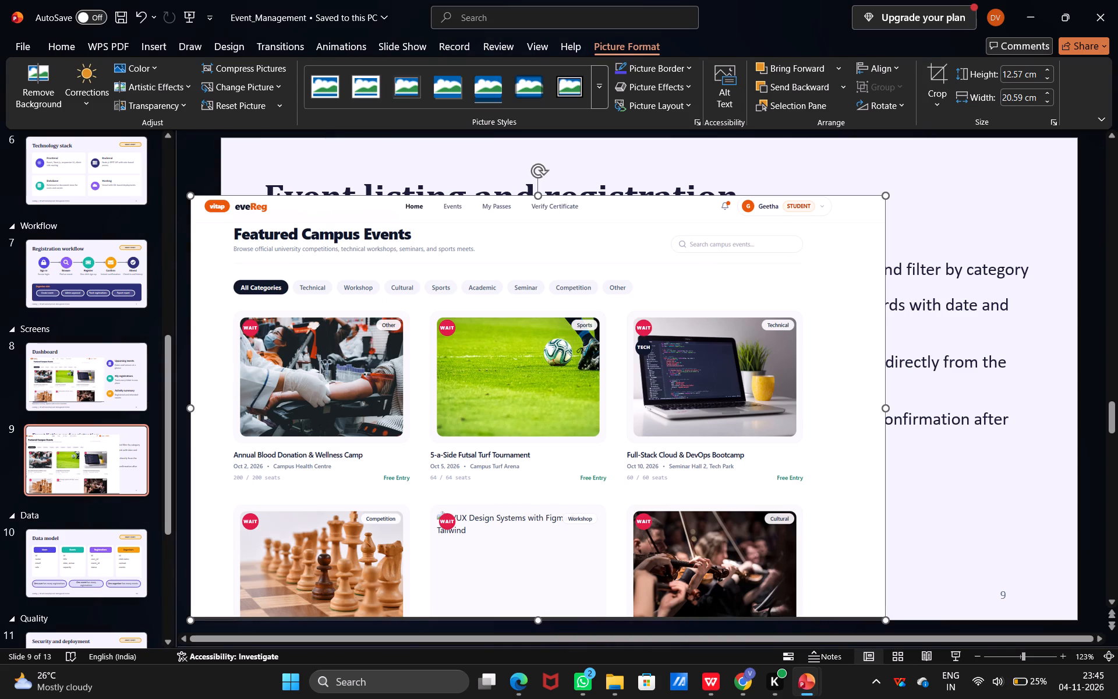
scroll(717, 465, "down", 2)
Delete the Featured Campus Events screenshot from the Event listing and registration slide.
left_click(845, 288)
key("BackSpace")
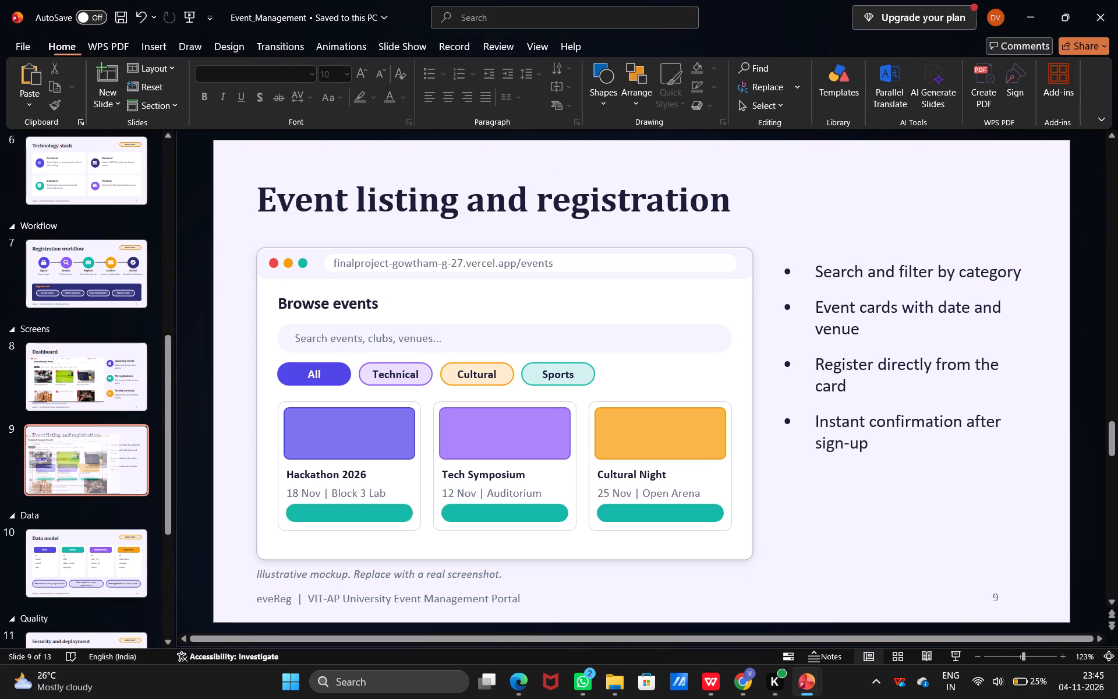
Review the Event_Management slides from Data model through Thank you and back to Dashboard for remaining mockups, ending on Event listing and registration.
key("Down")
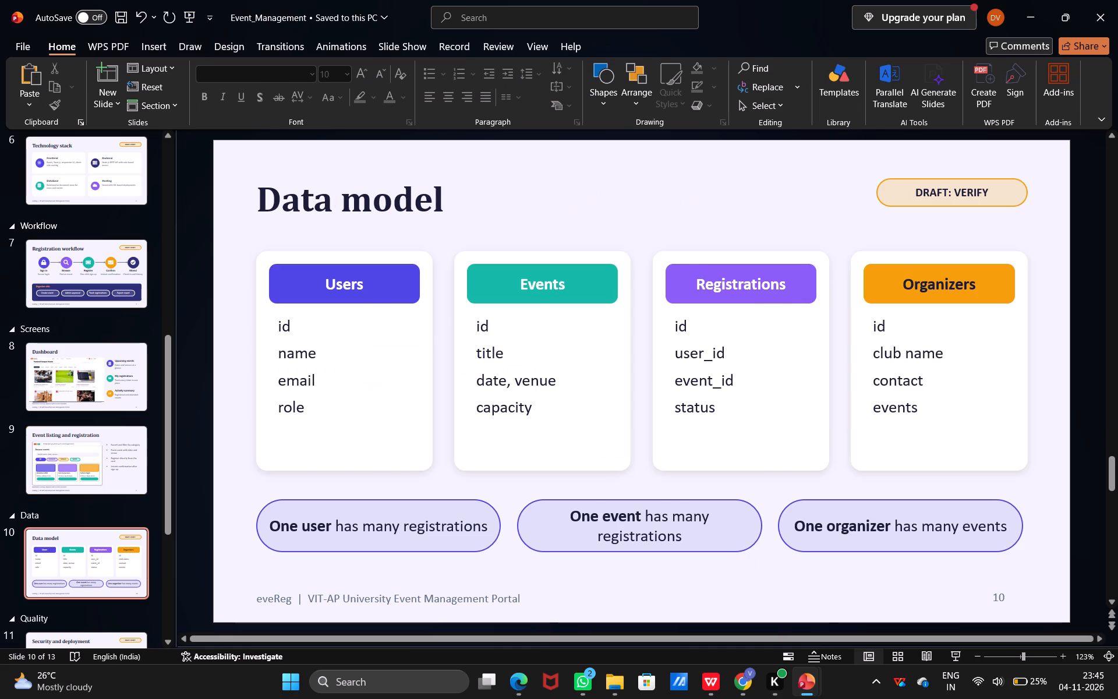
key("Down")
key("Up")
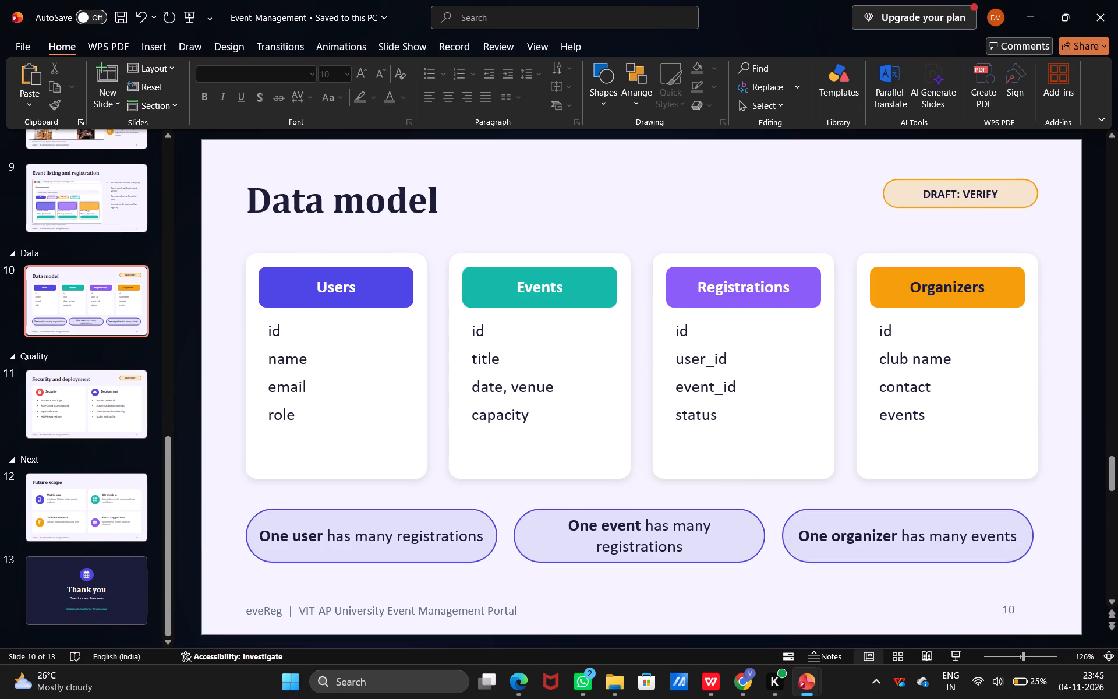
key("Down")
key("Down")
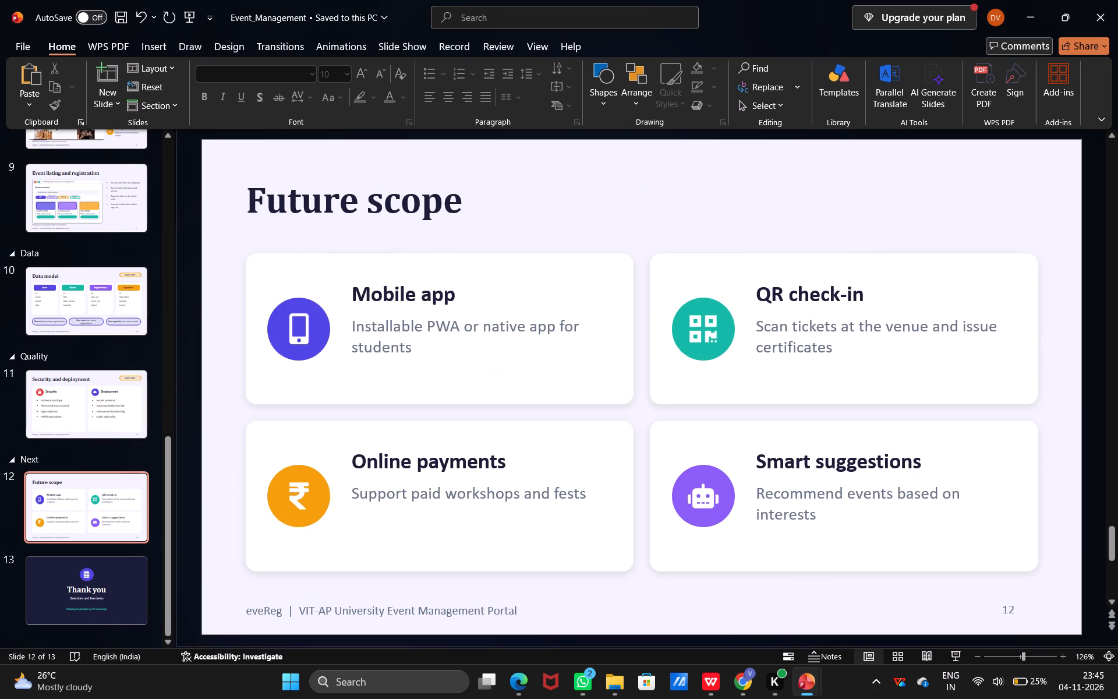
key("Down")
key("Down")
key("Up")
key("Up")
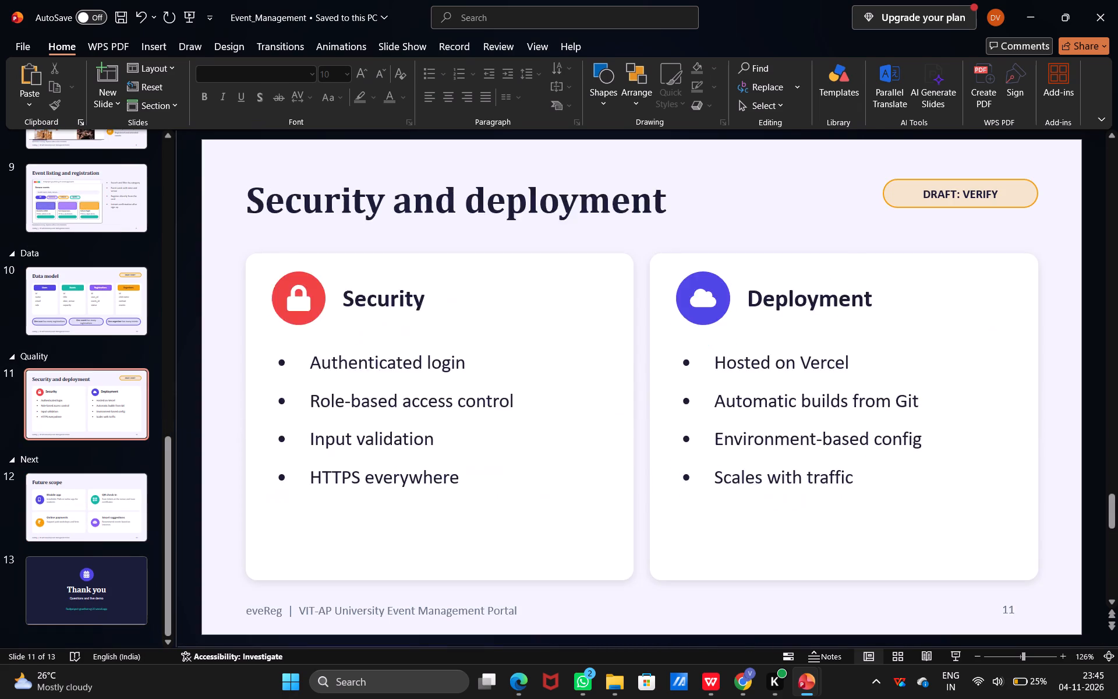
key("Up")
key("Up")
key("Up")
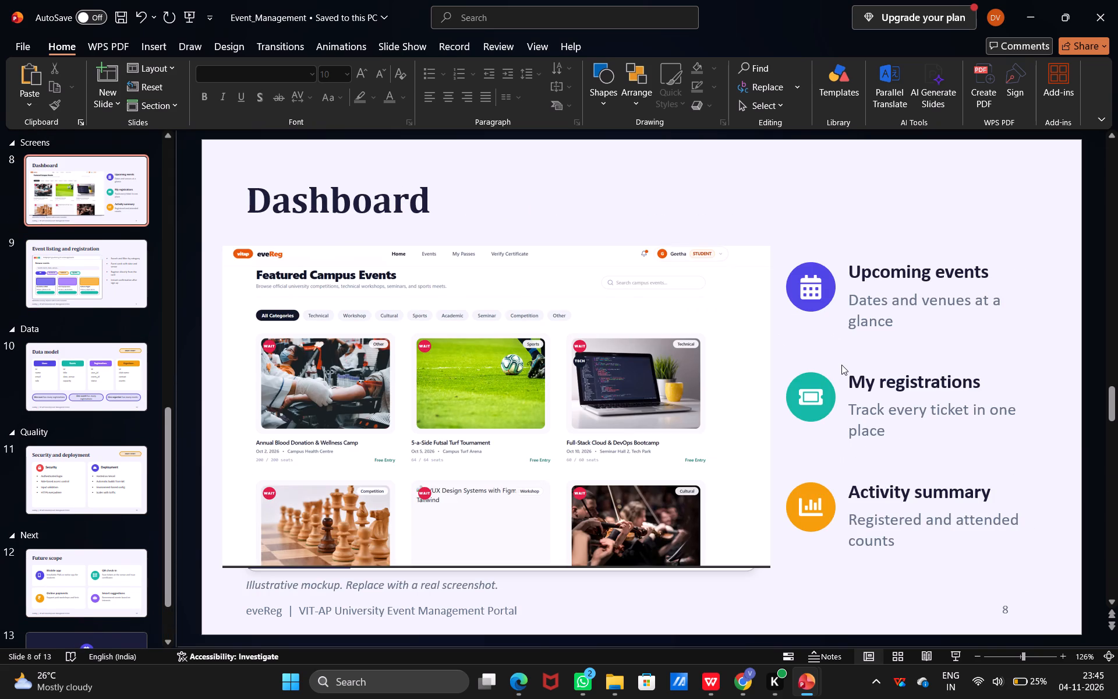
key("Up")
key("Down")
key("Down")
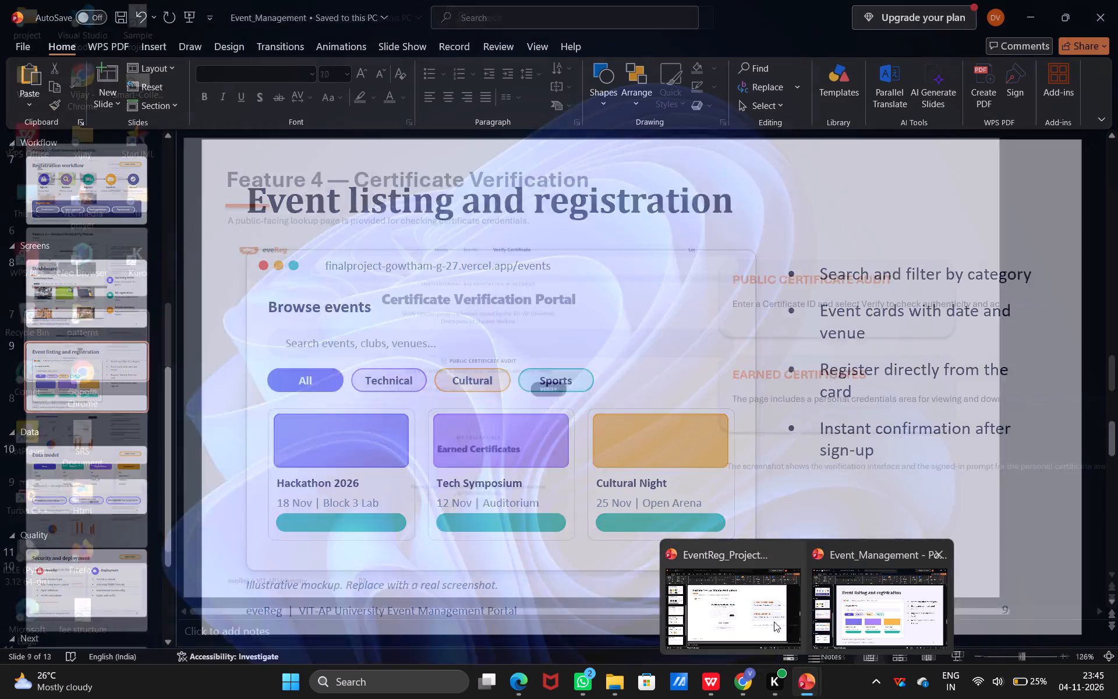
Copy the student portal screenshot from the EventReg deck's Feature 3 slide and paste it onto Event_Management's Event listing and registration slide.
left_click(763, 620)
key("Down")
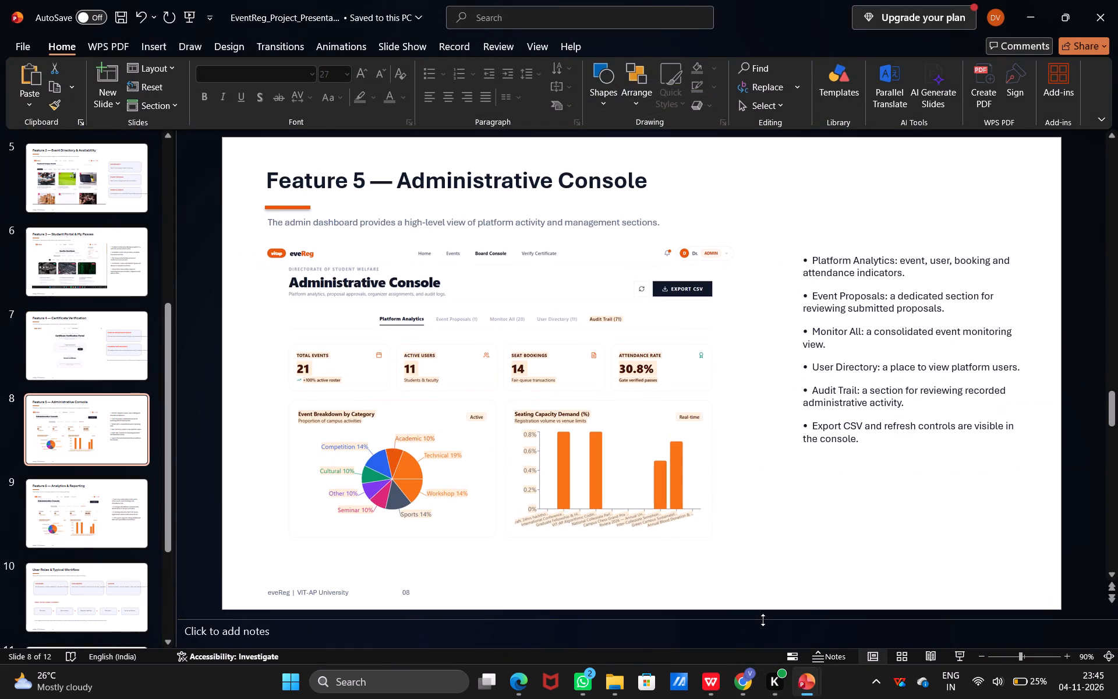
key("Down")
key("Down")
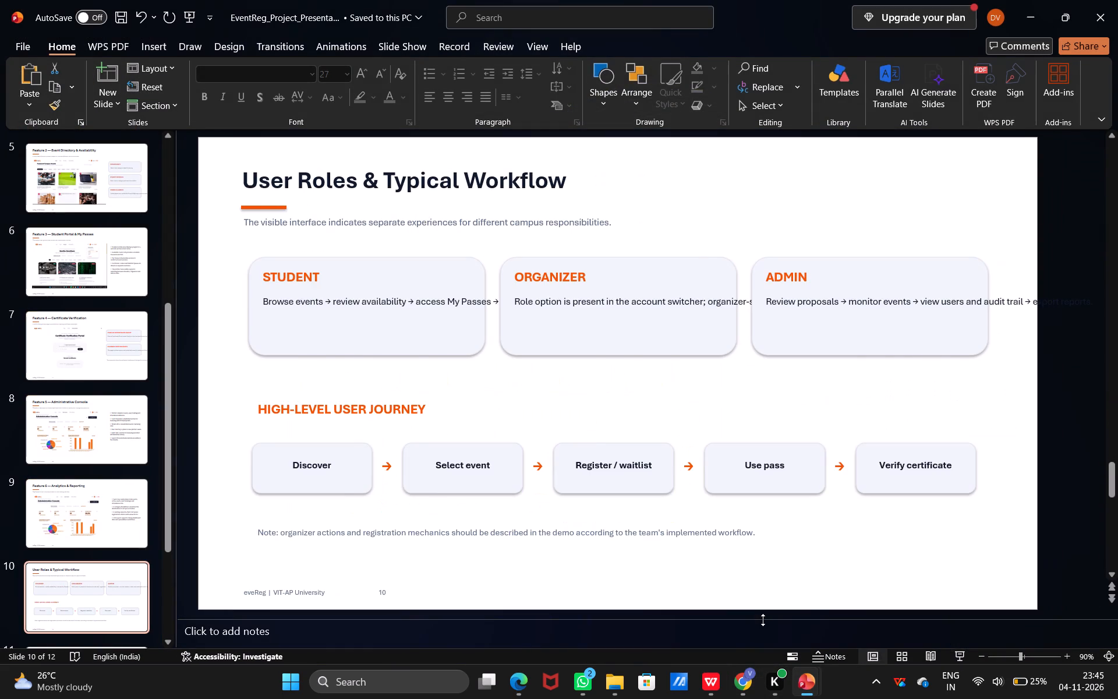
key("Up")
key("Up")
key("Up")
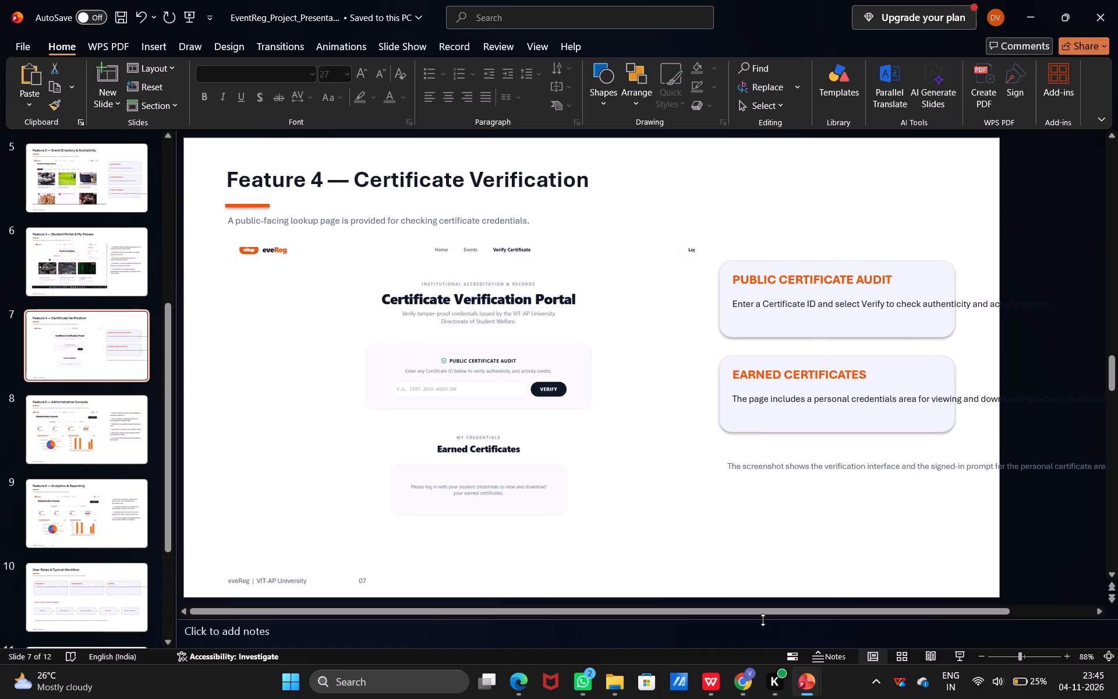
key("Up")
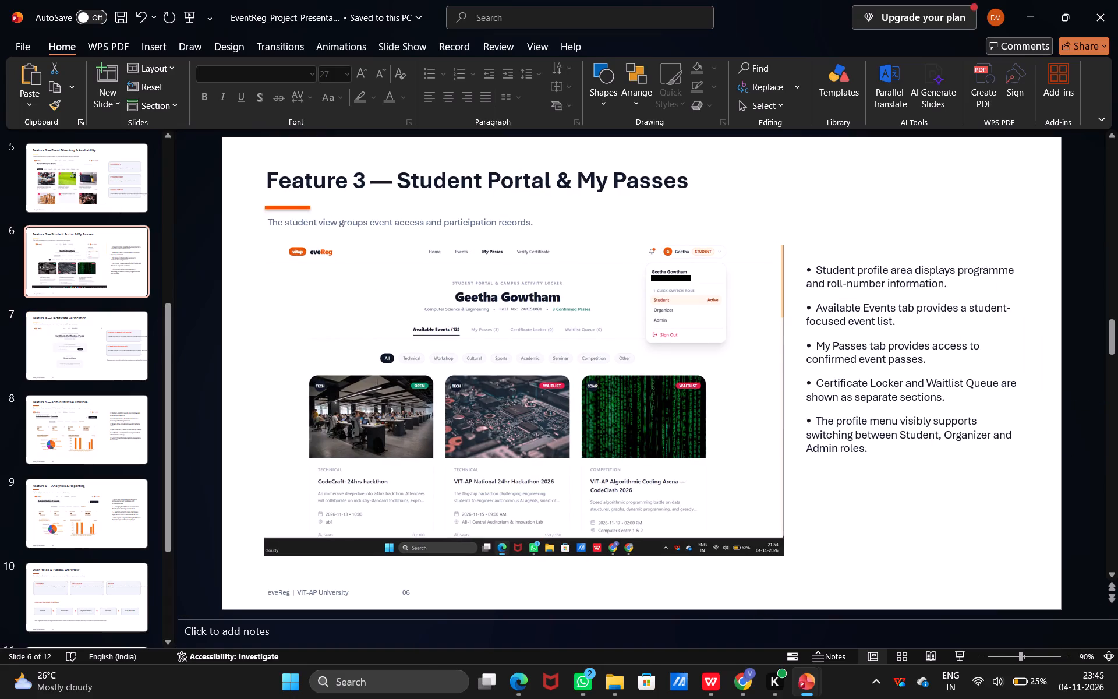
left_click(599, 492)
key("ctrl+c")
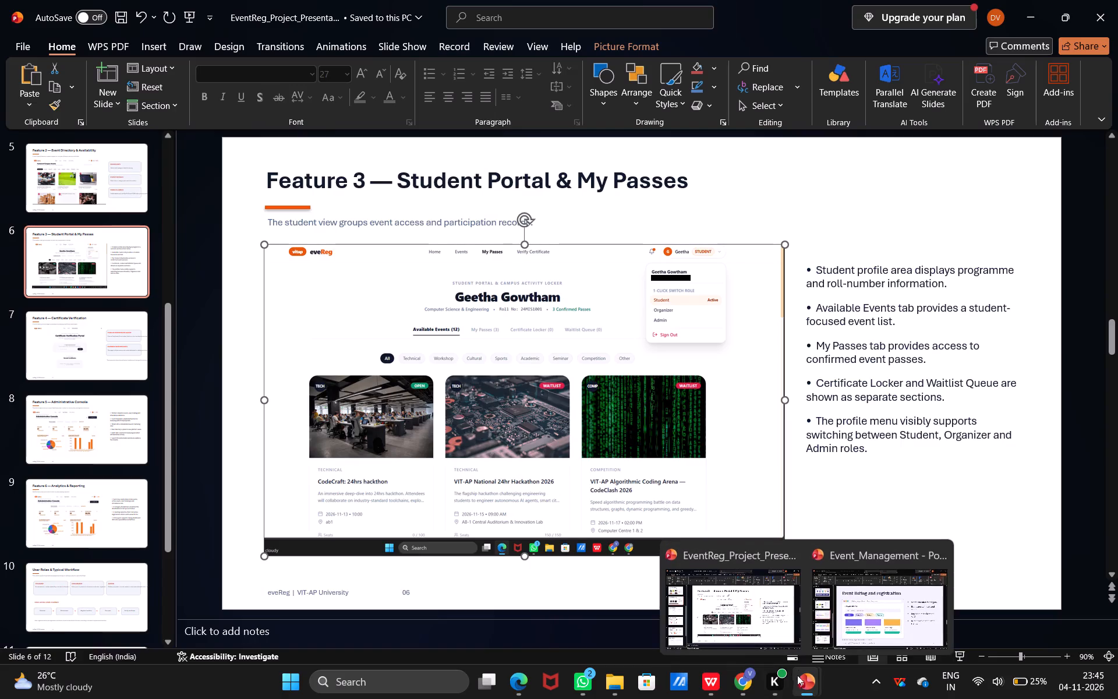
left_click(847, 624)
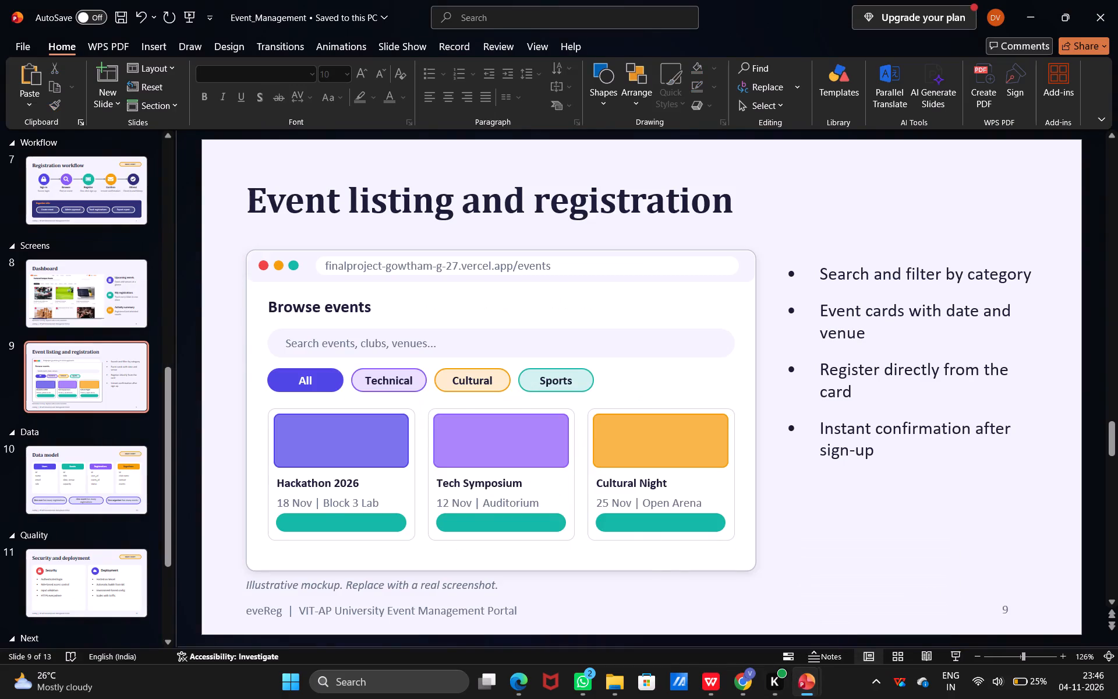
key("ctrl+v")
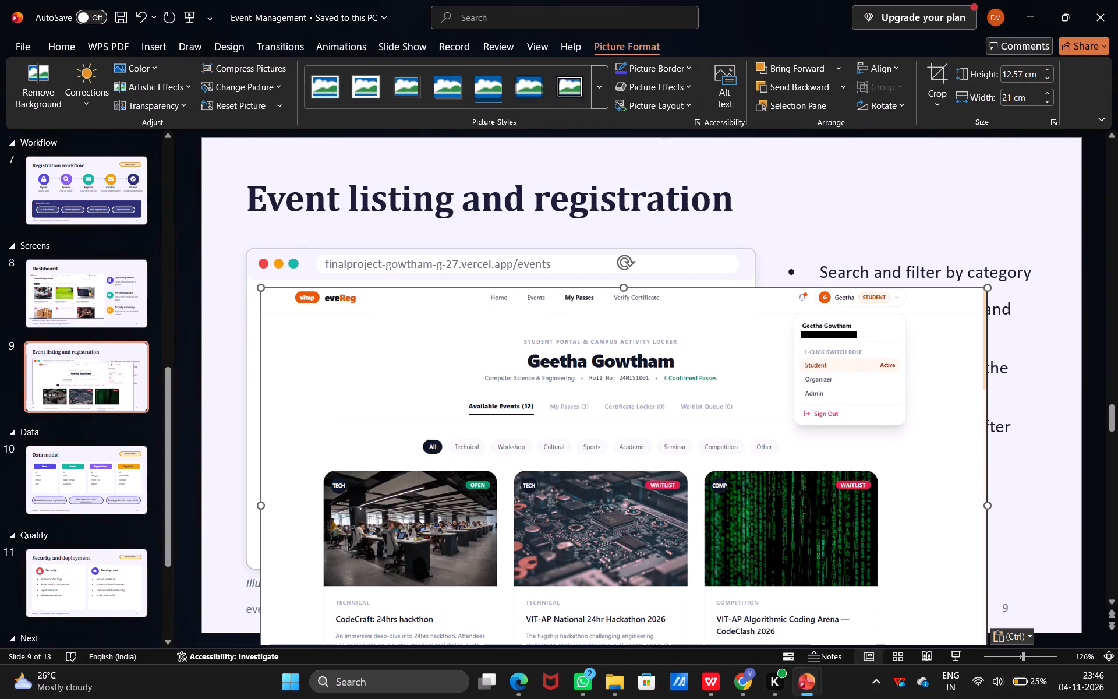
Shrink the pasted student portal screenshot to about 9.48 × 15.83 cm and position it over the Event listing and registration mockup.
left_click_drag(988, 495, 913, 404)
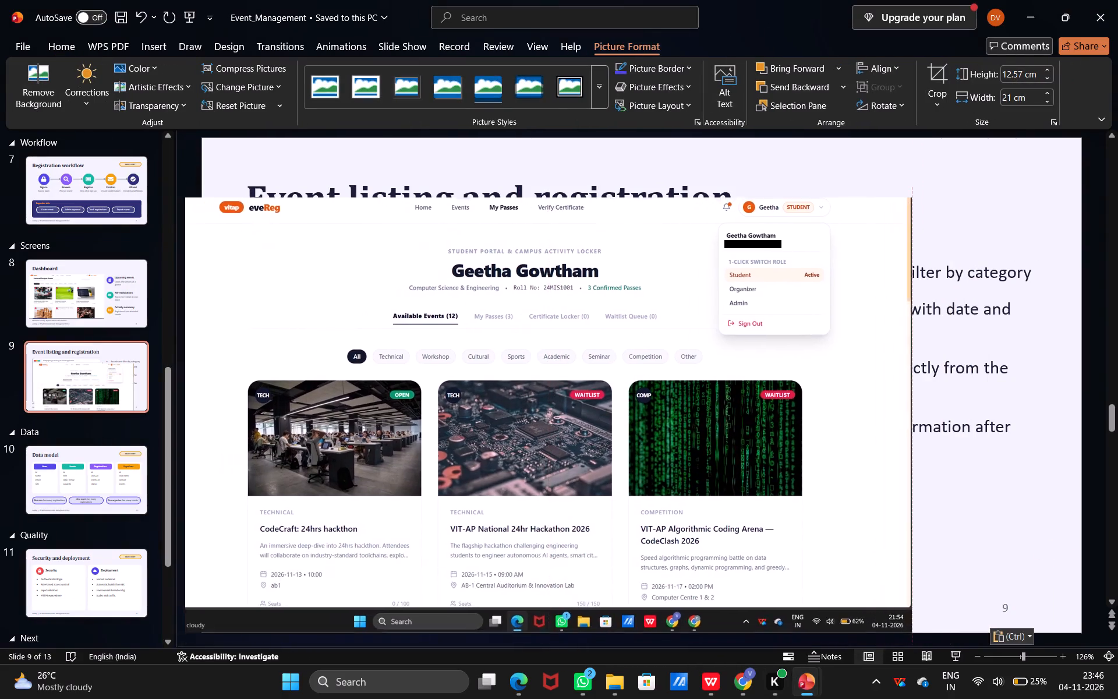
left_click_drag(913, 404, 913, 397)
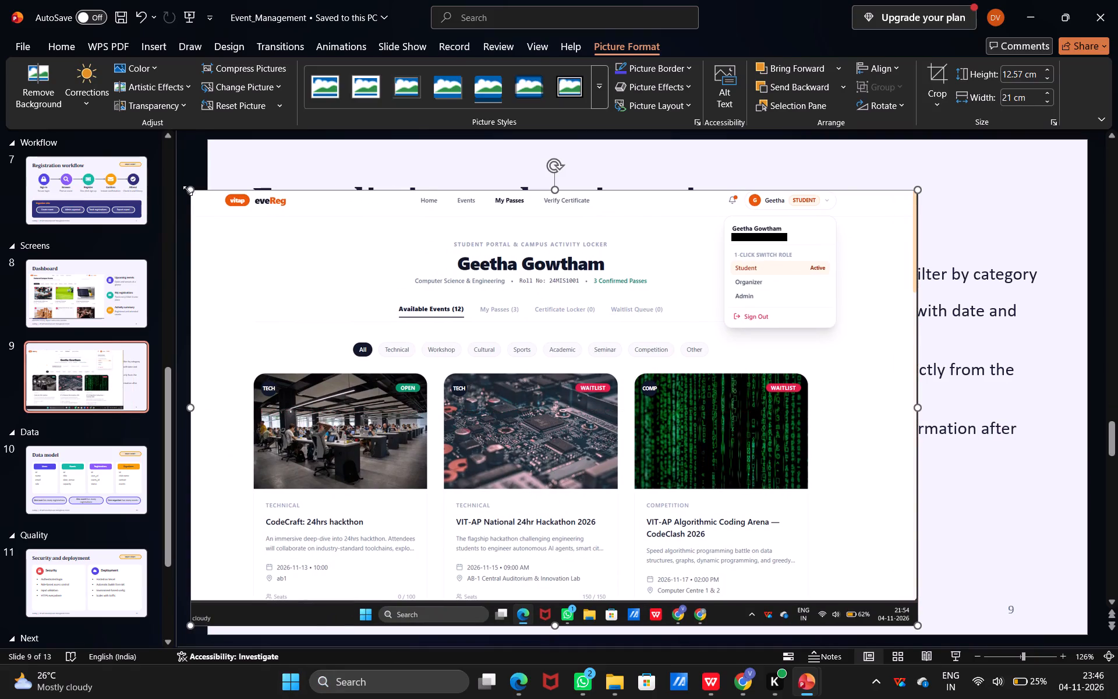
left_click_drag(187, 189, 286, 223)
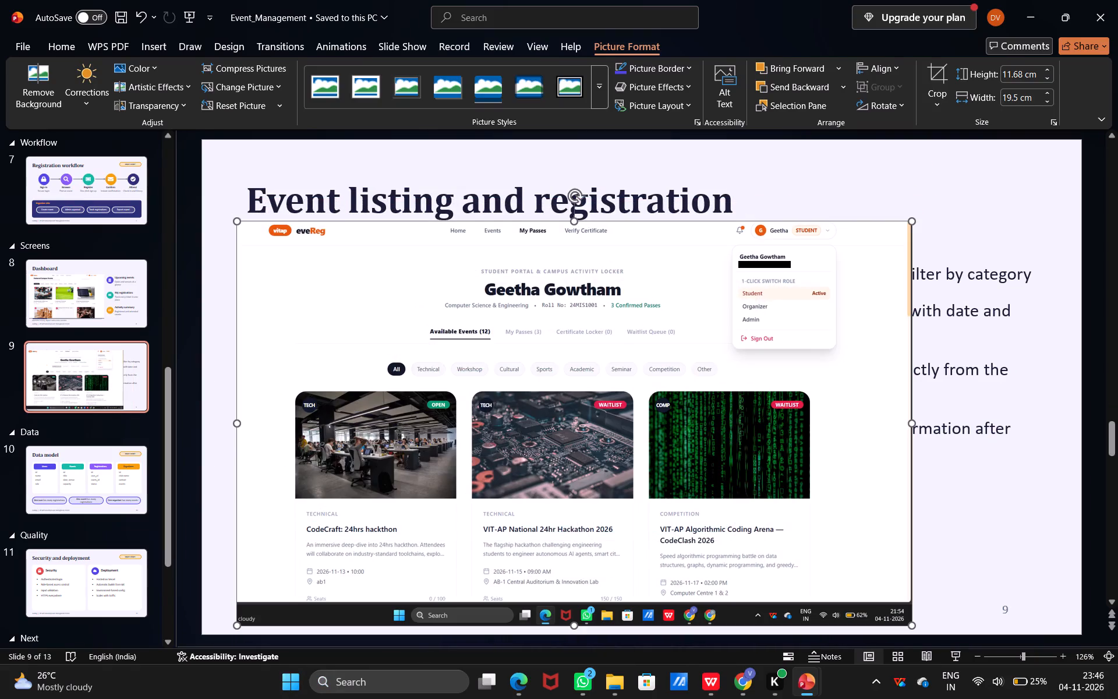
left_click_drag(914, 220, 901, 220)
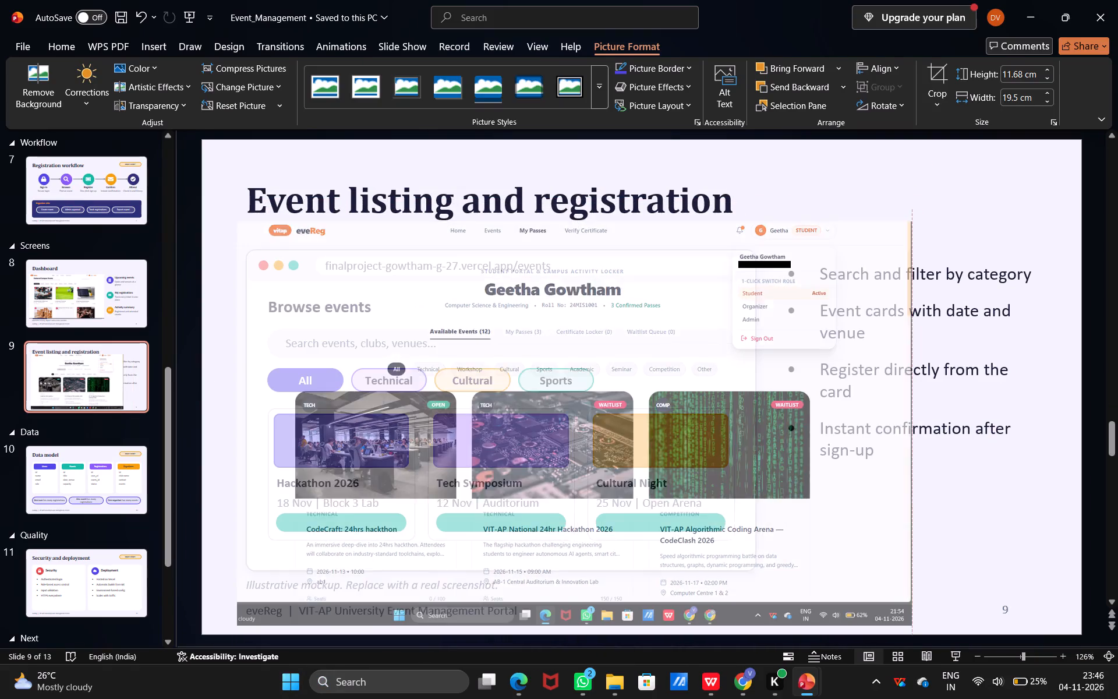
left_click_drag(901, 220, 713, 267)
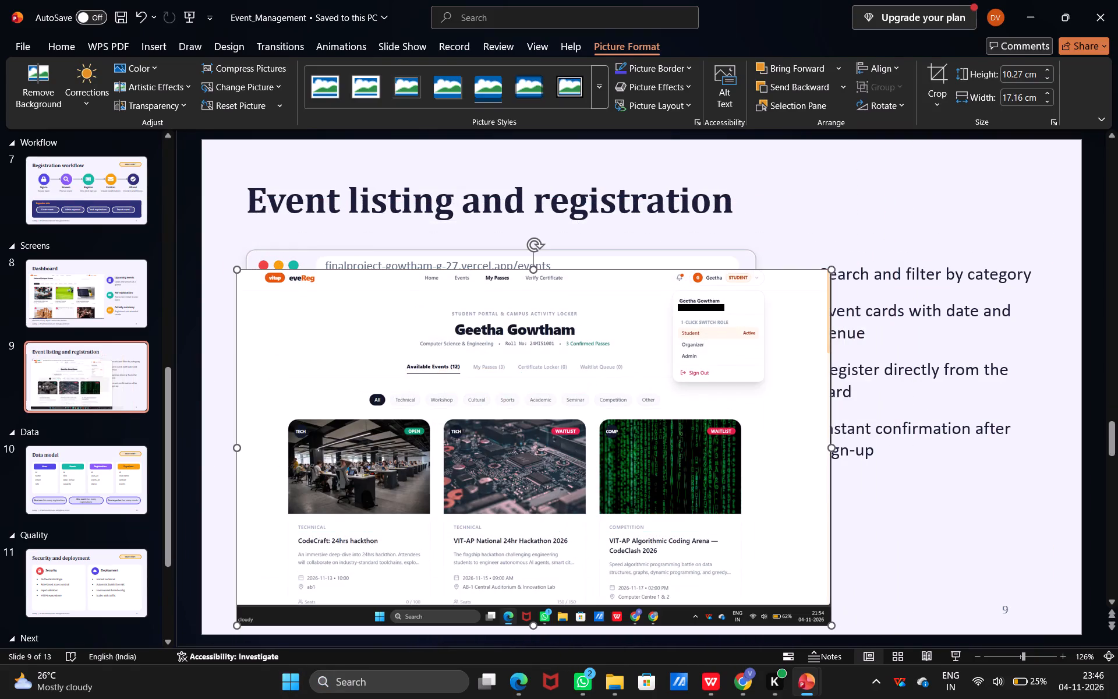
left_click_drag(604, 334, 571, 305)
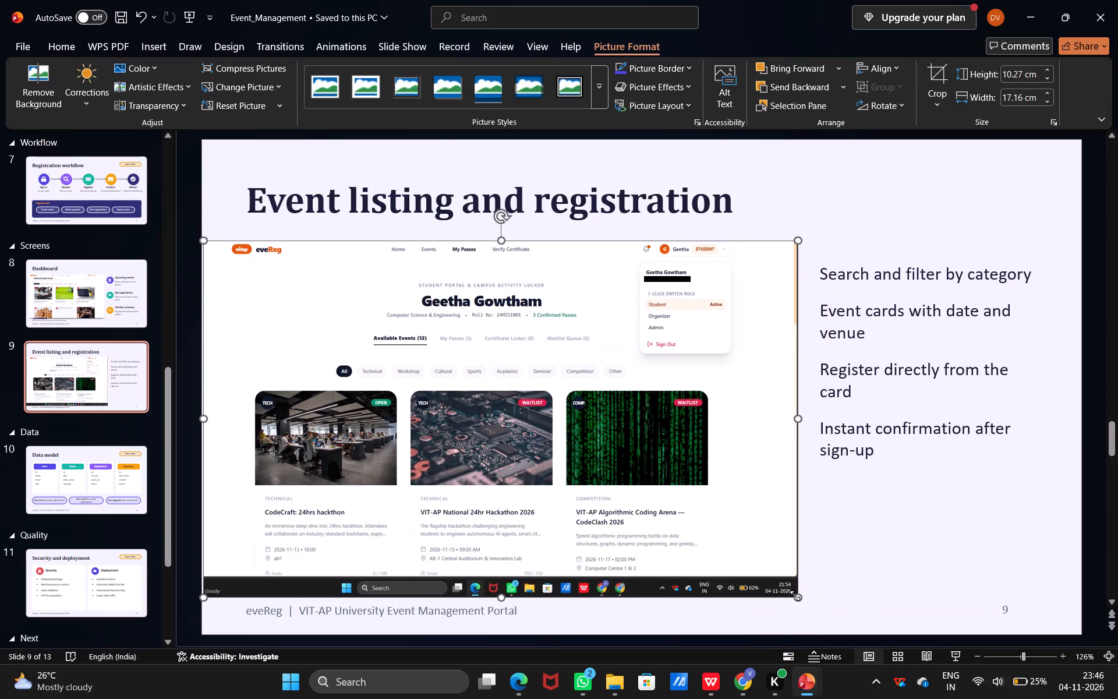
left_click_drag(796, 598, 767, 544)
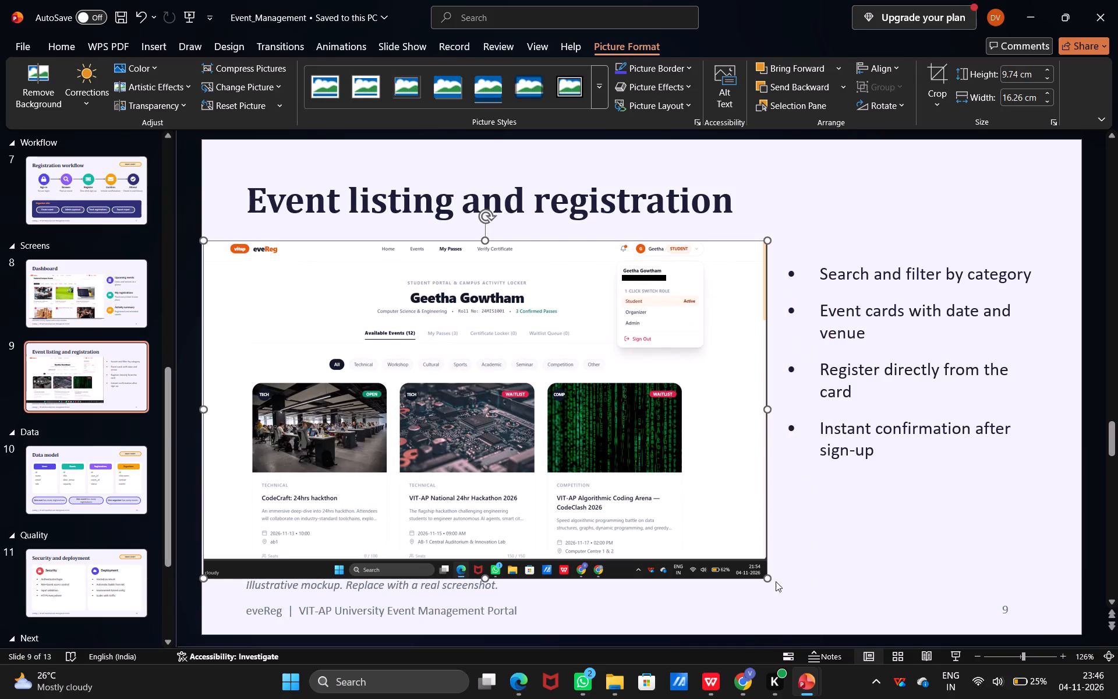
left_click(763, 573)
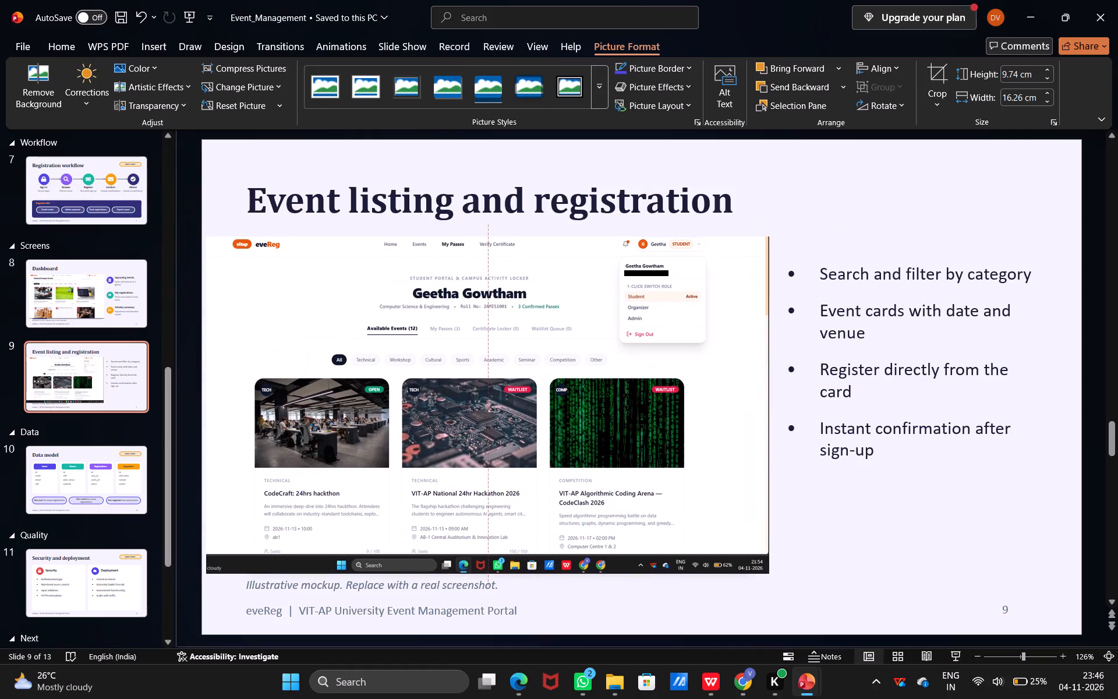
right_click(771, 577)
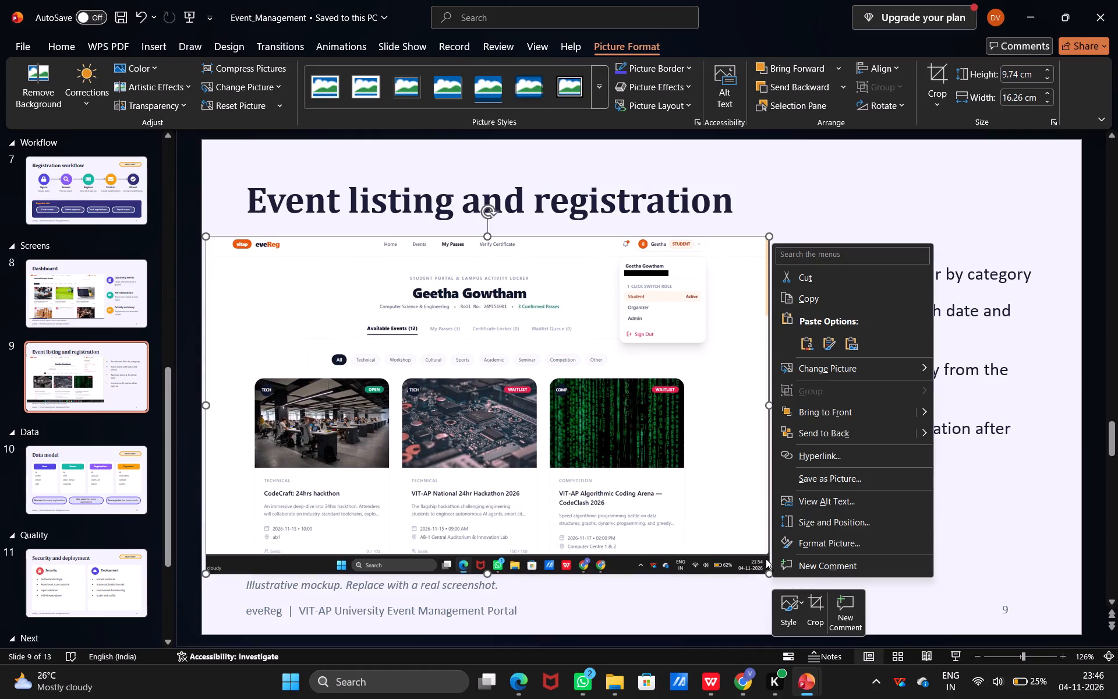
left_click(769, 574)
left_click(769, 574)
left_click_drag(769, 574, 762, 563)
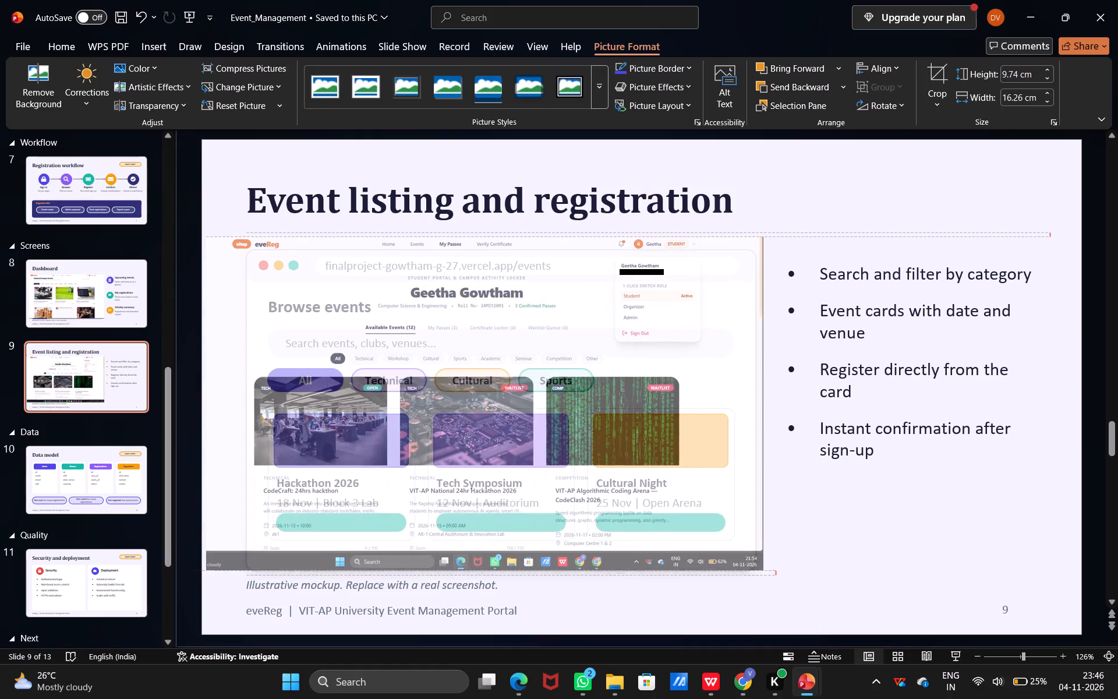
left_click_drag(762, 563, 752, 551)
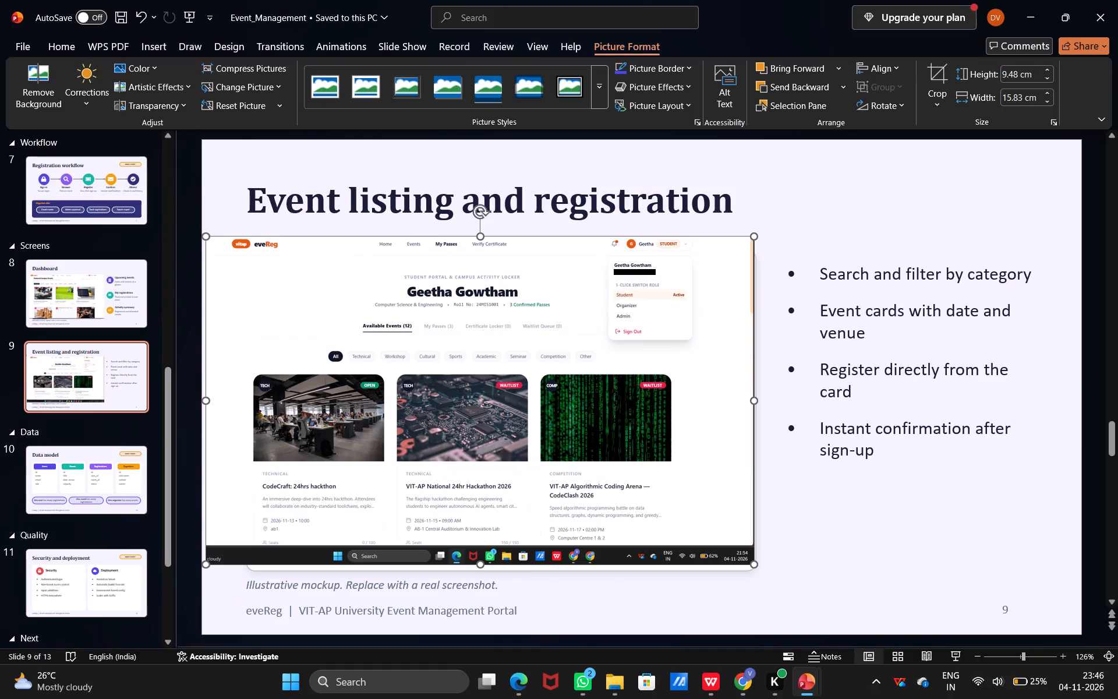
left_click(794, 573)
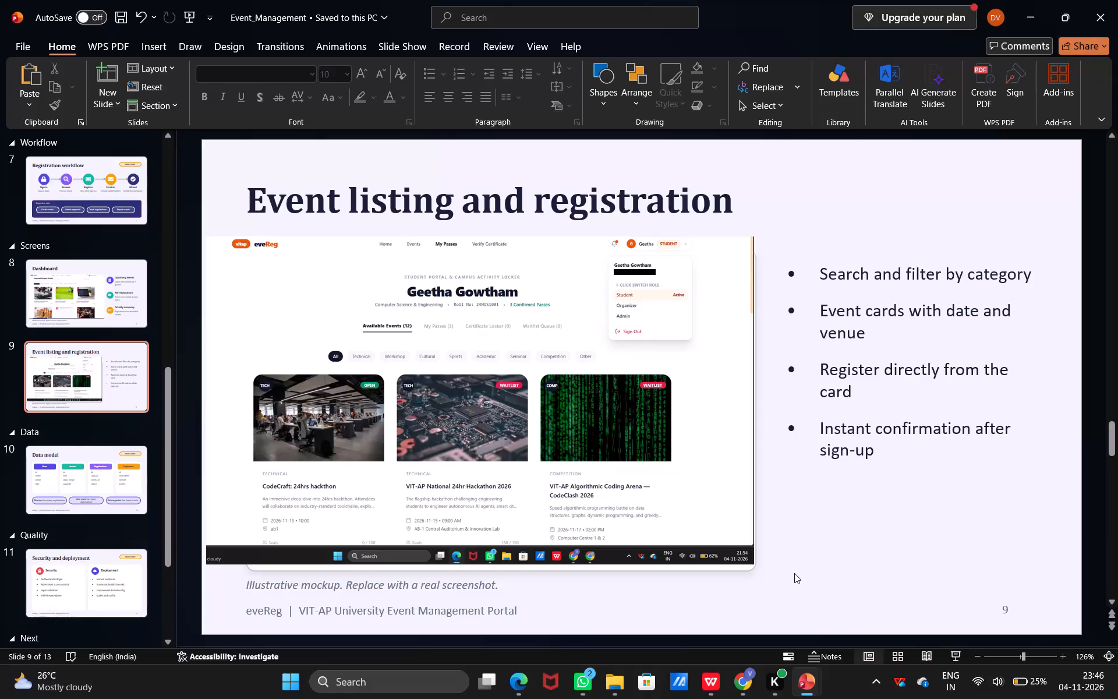
Review the Event_Management slides from Data model through Thank you and back to Event listing and registration.
left_click(851, 581)
key("Down")
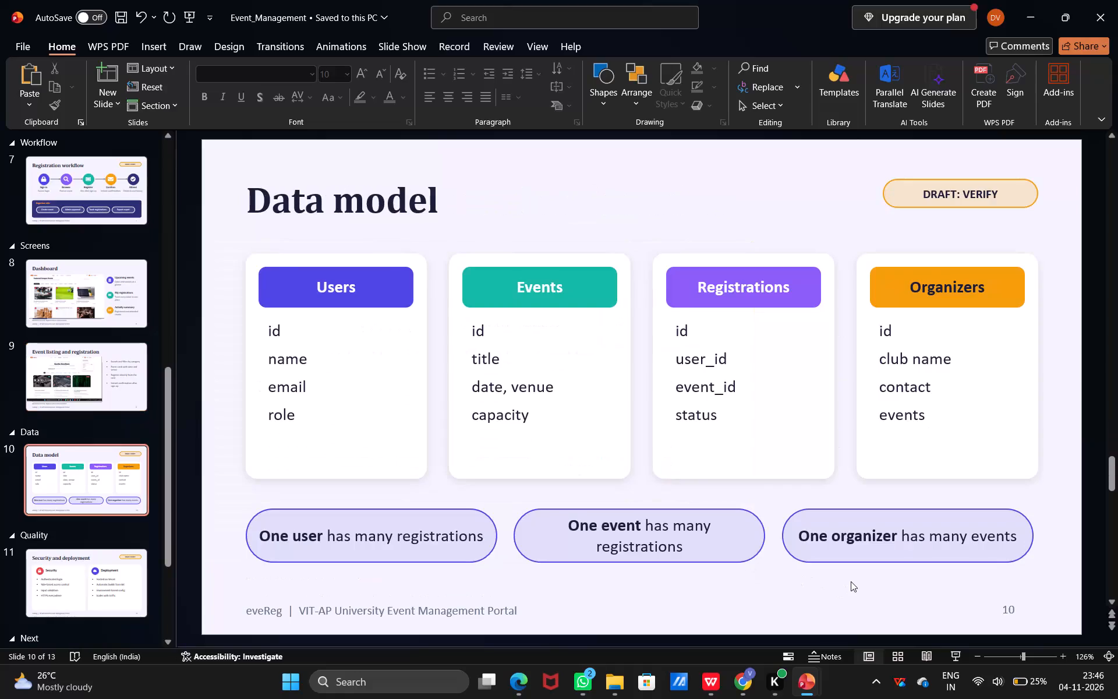
key("Down")
key("Down")
key("Down")
key("Up")
key("Up")
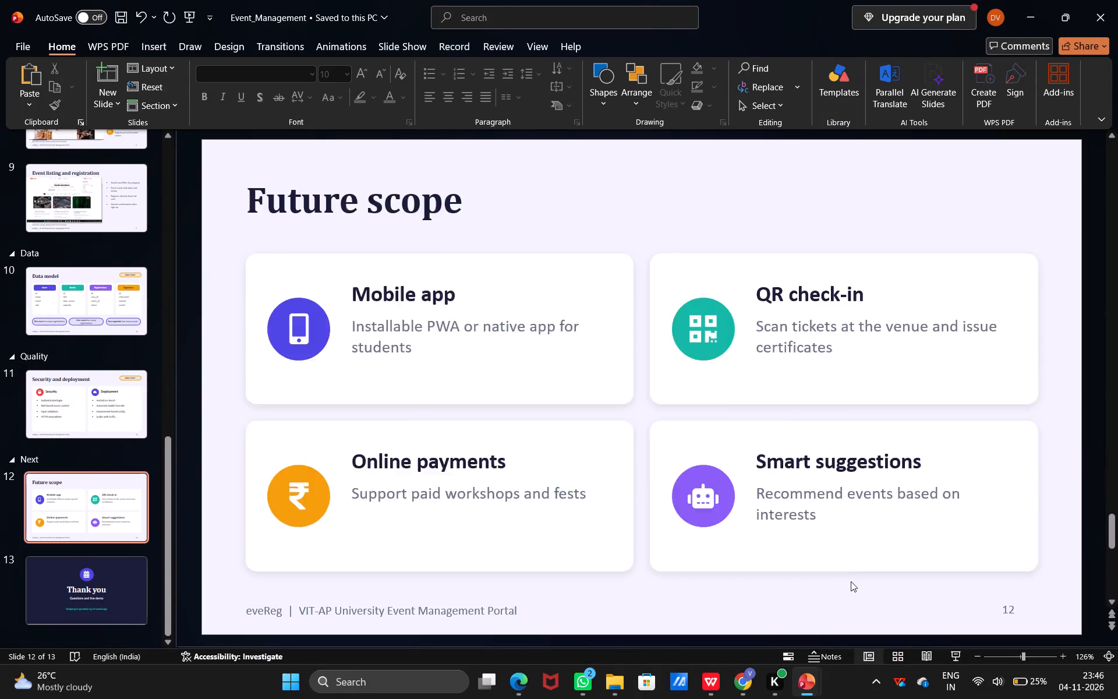
key("Up")
key("Up")
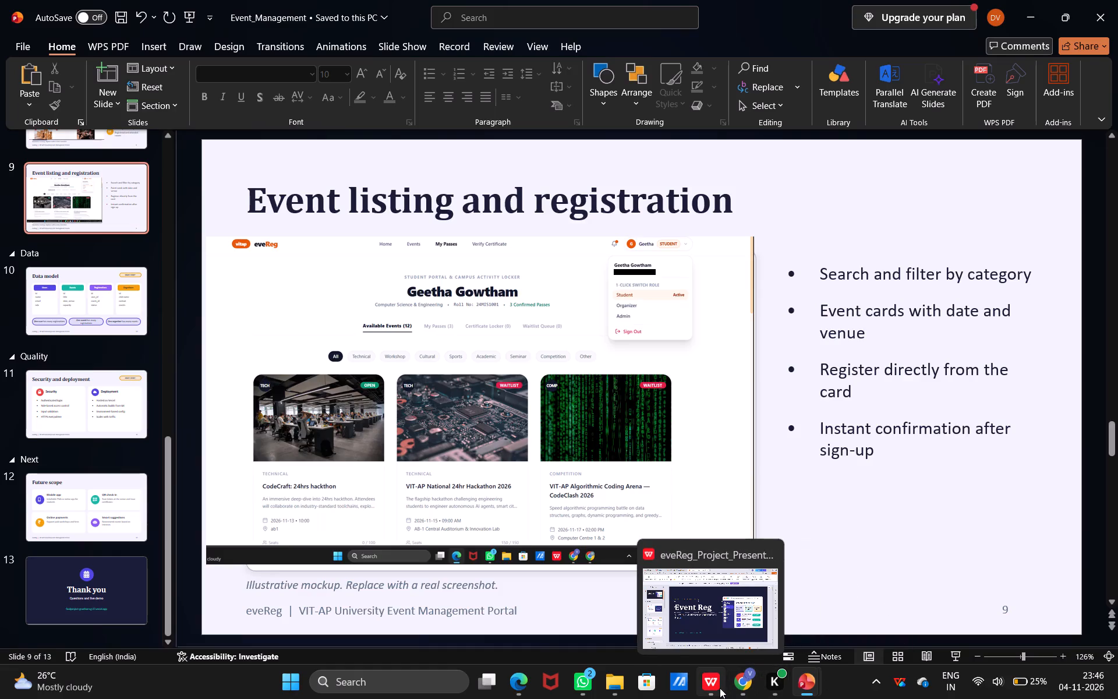
Replace the student portal screenshot on Event_Management's Event listing and registration slide with the Featured Campus Events screenshot copied from the EventReg deck's Feature 2 slide.
left_click(722, 641)
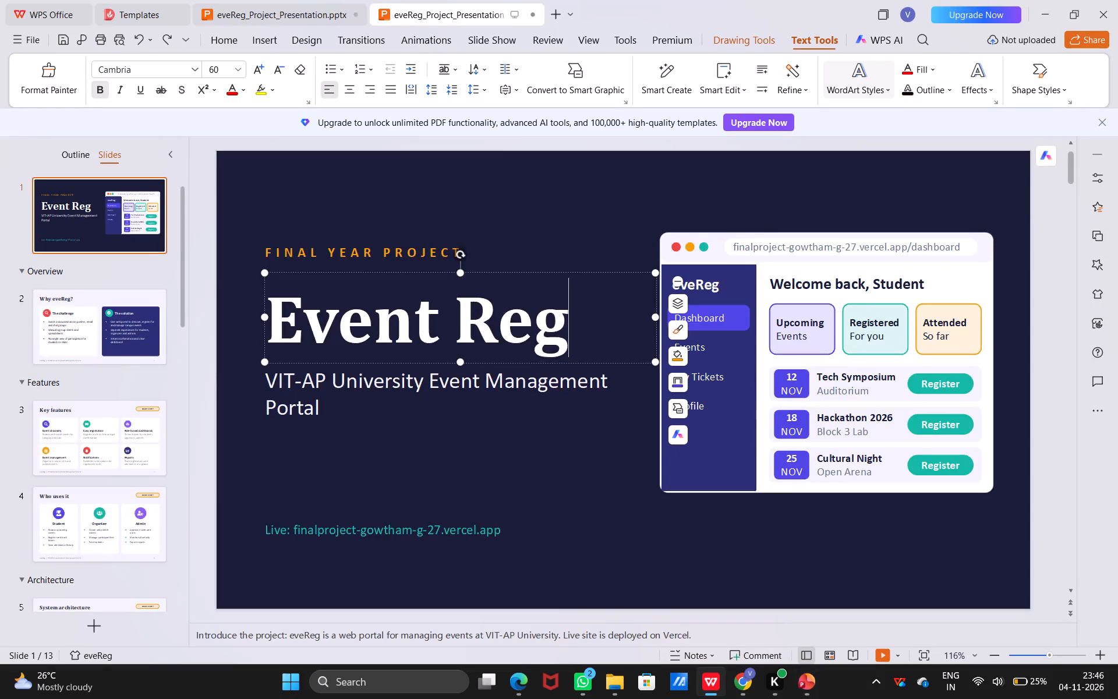
left_click(330, 24)
key("Down")
key("Down")
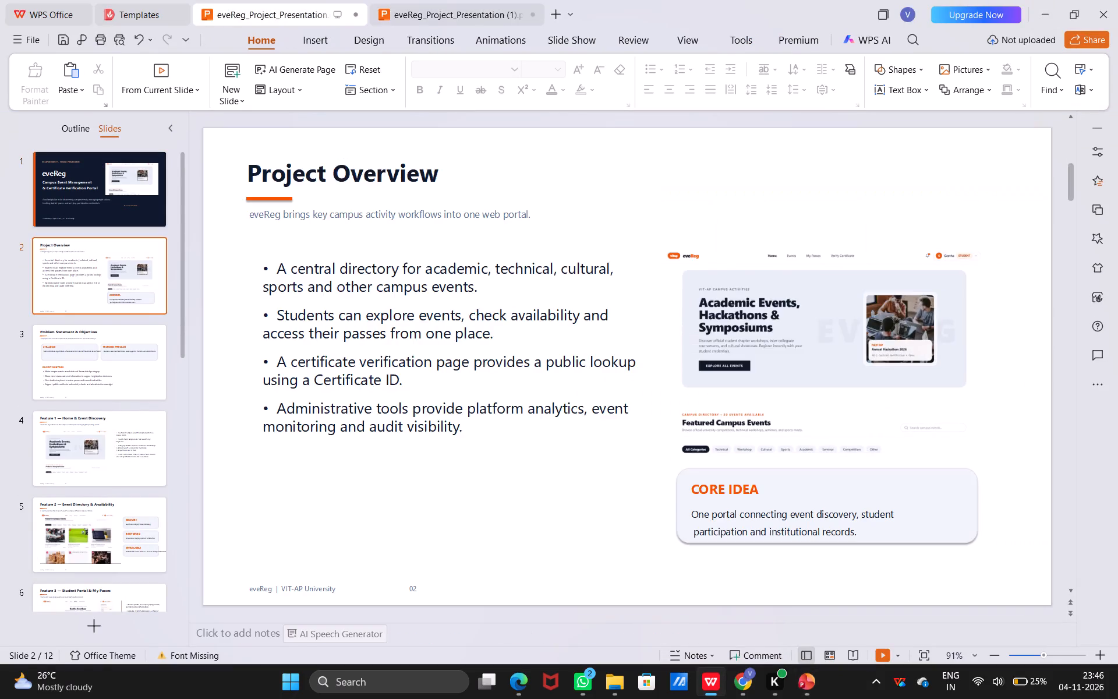
key("Down")
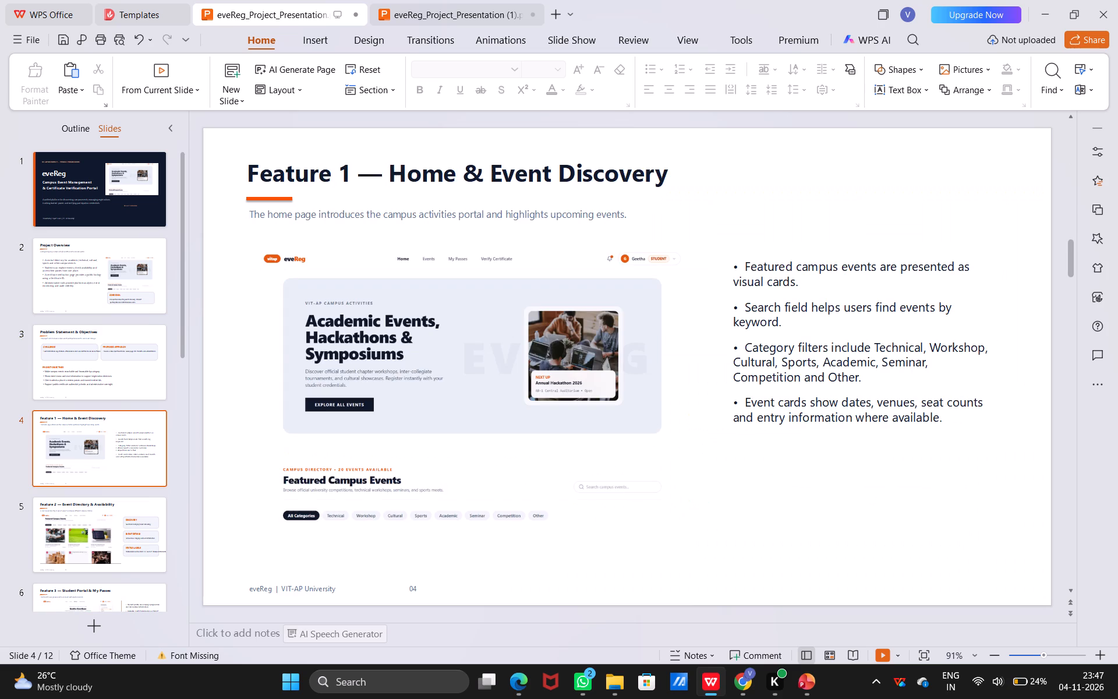
key("Down")
left_click(557, 368)
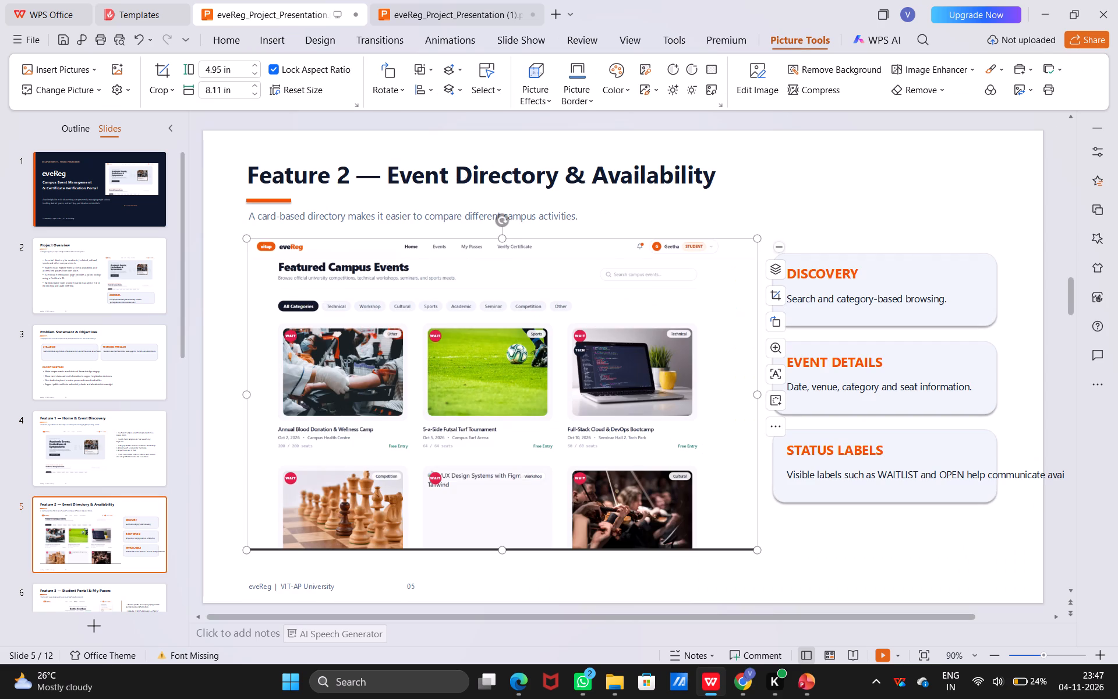
key("ctrl+c")
left_click(804, 694)
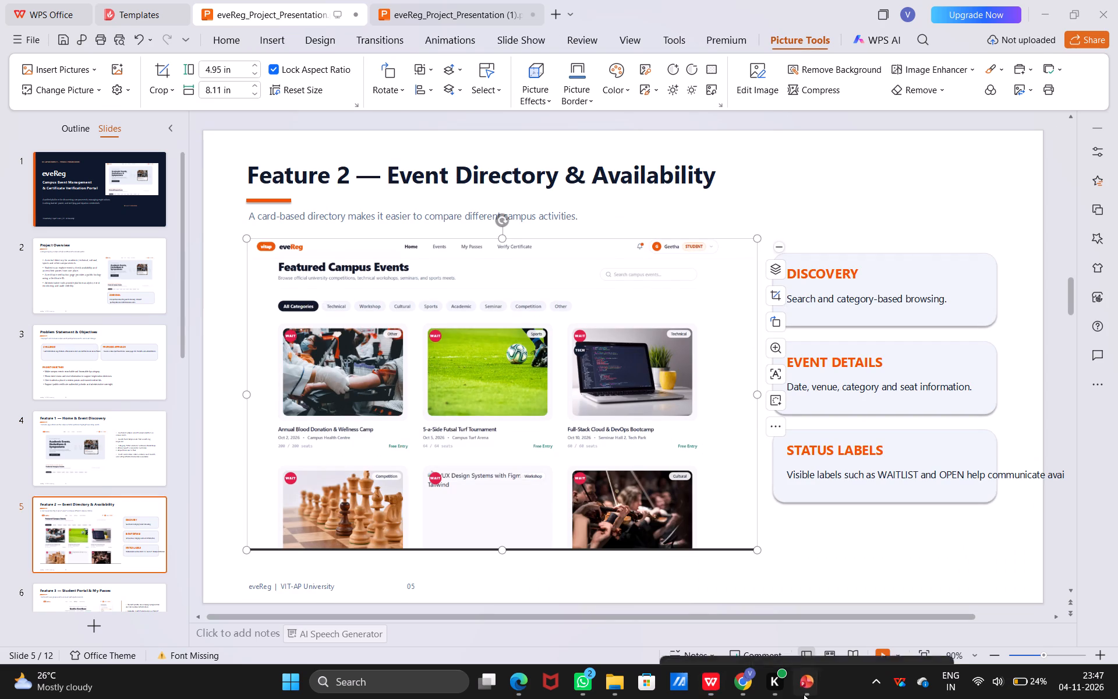
left_click(833, 616)
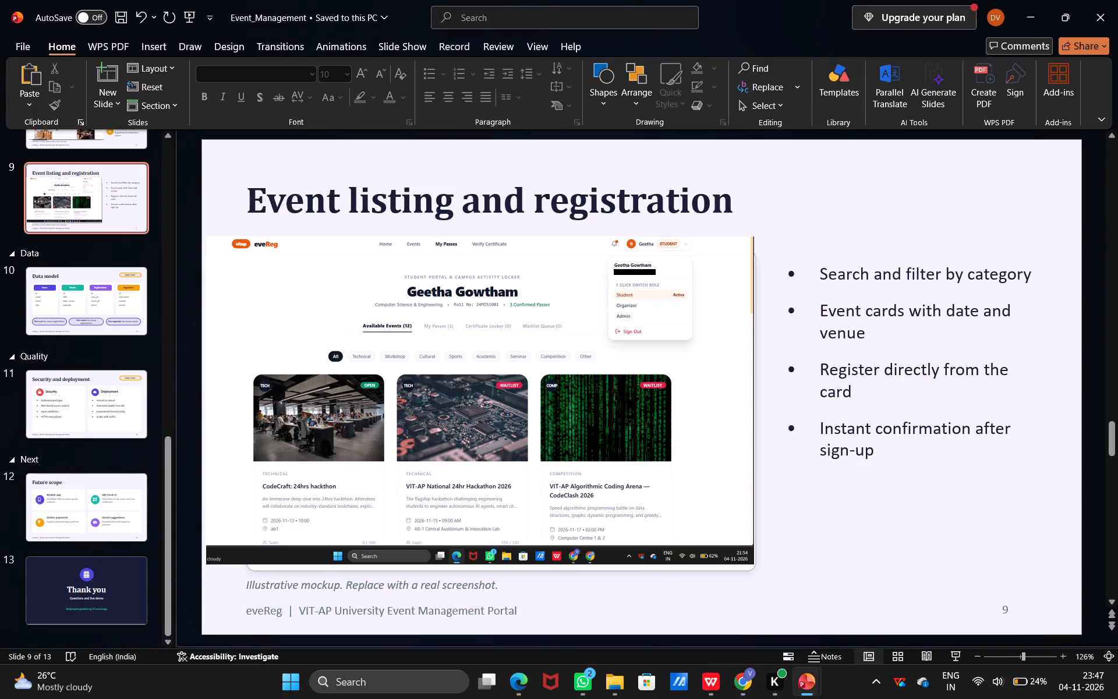
left_click(583, 370)
key("BackSpace")
key("ctrl+v")
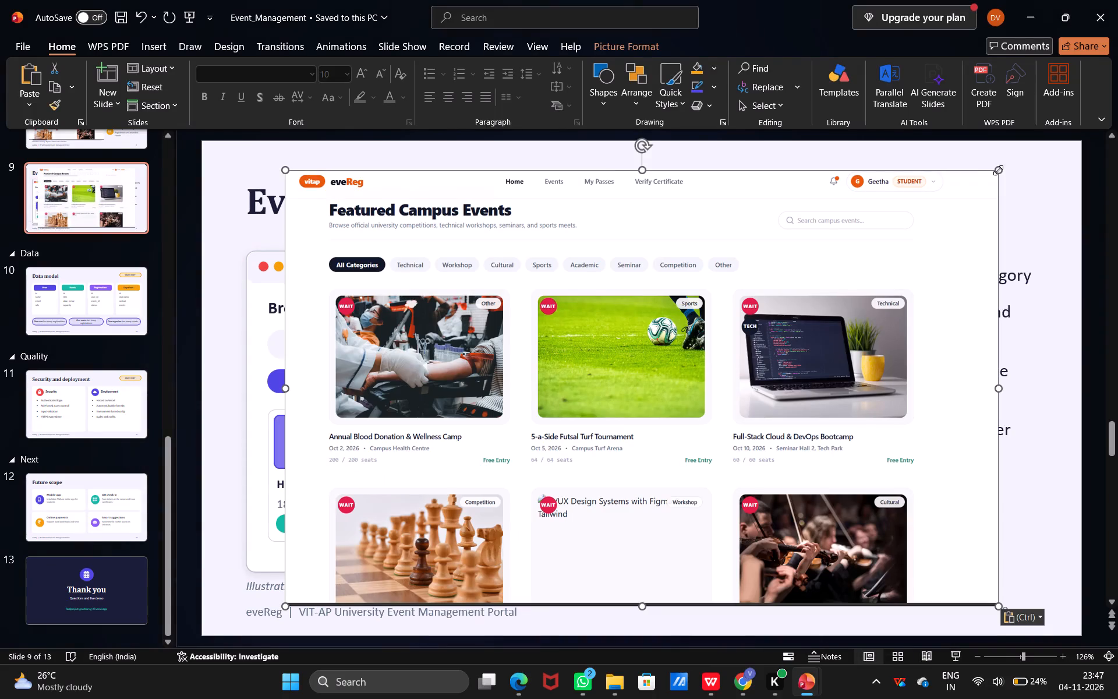
Shrink the Featured Campus Events screenshot to about 8.99 × 14.72 cm and position it over the Event listing and registration mockup.
left_click_drag(997, 170, 668, 295)
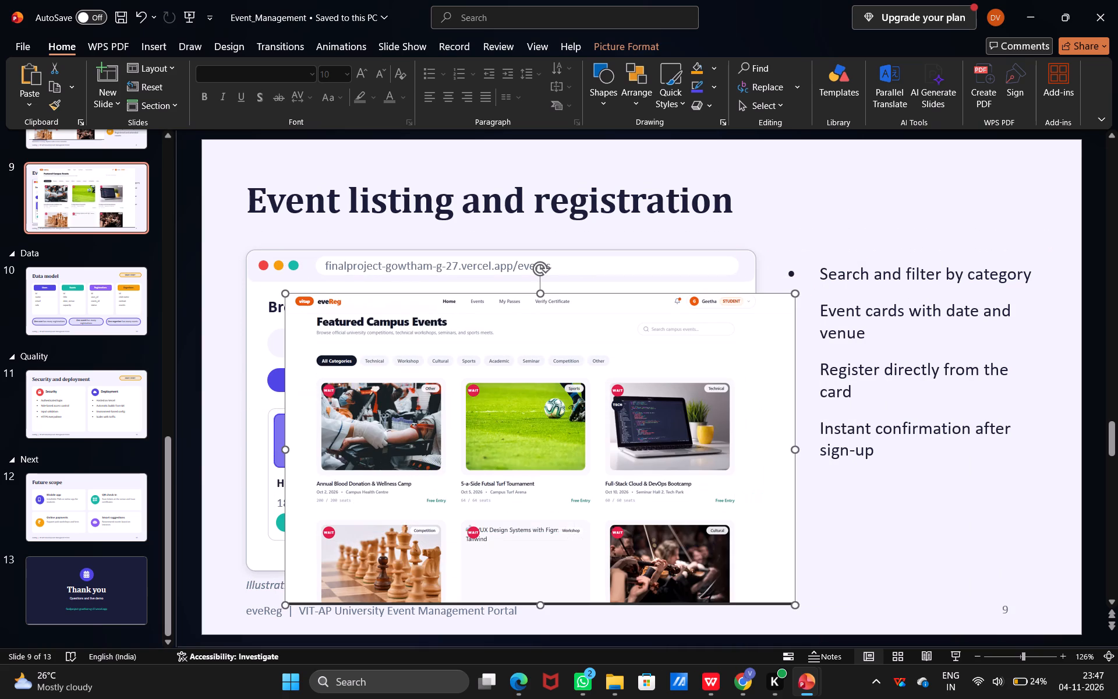
left_click(618, 343)
left_click_drag(618, 343, 576, 299)
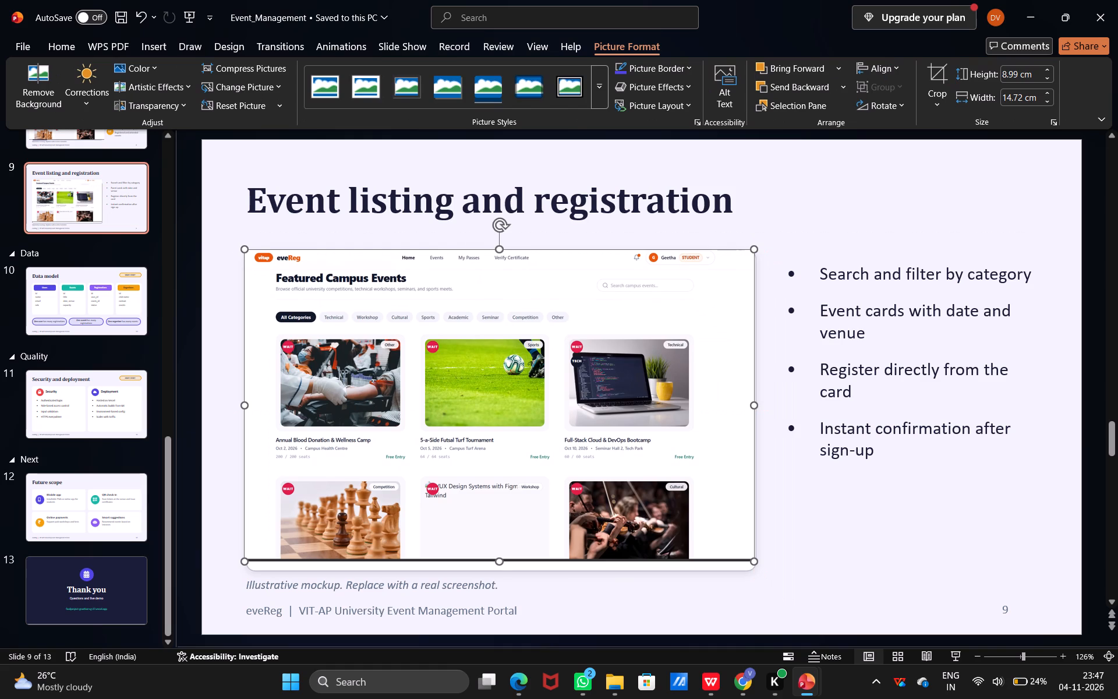
left_click(842, 181)
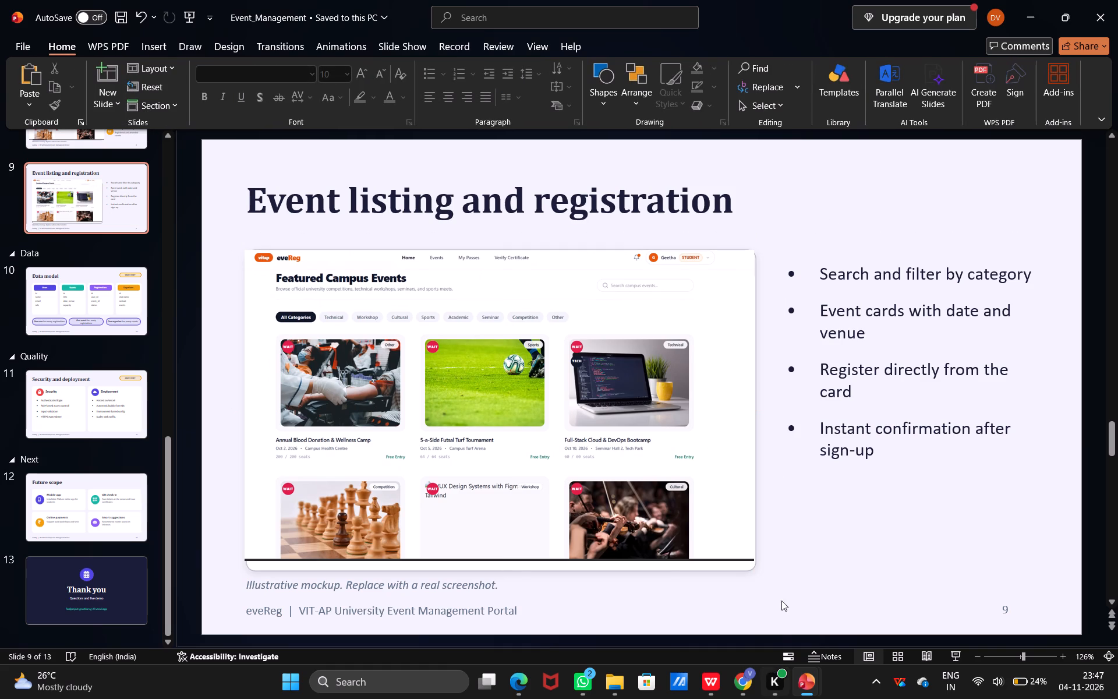
Delete the Featured Campus Events screenshot from the Dashboard slide.
key("Down")
key("Down")
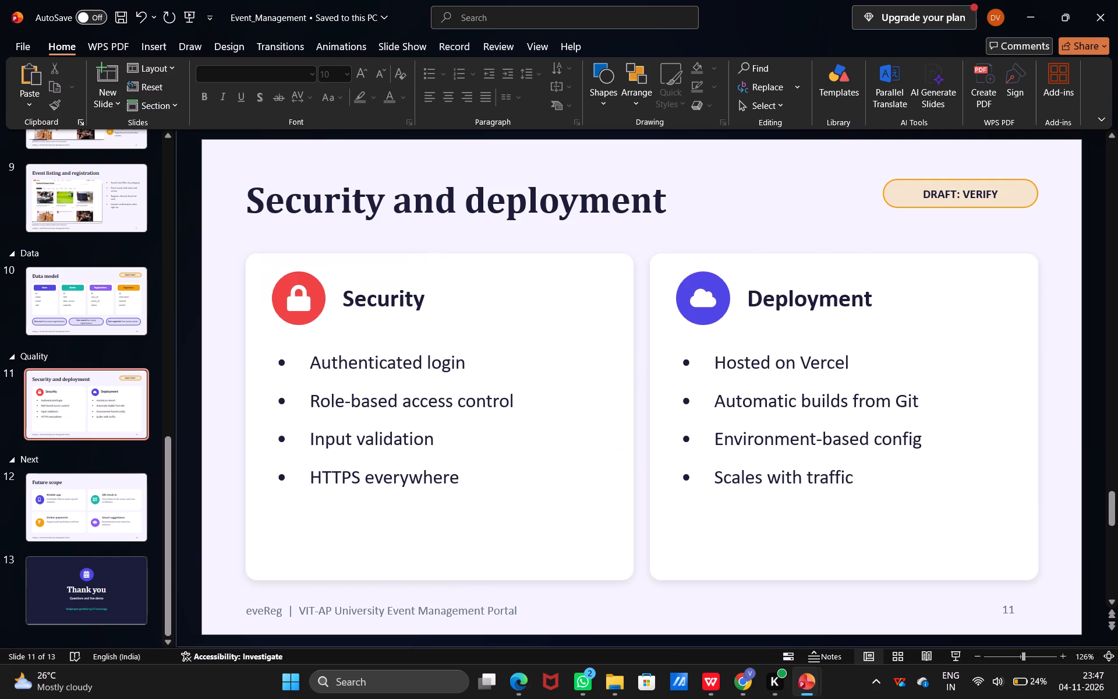
key("Up")
key("Up")
key("Up")
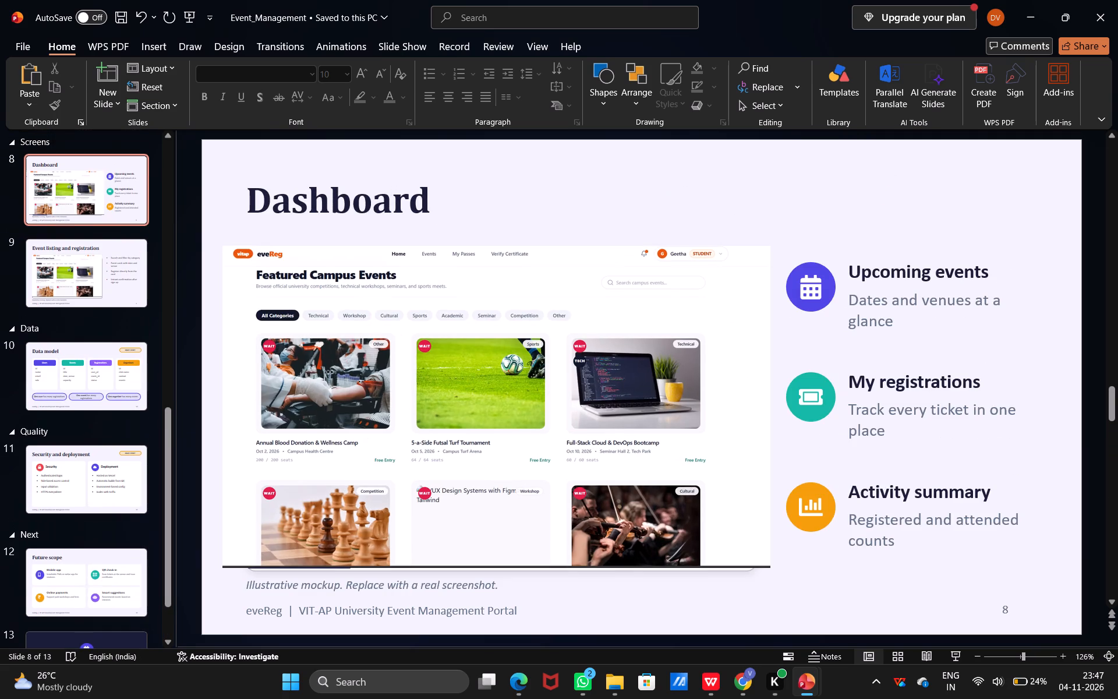
left_click(632, 451)
key("BackSpace")
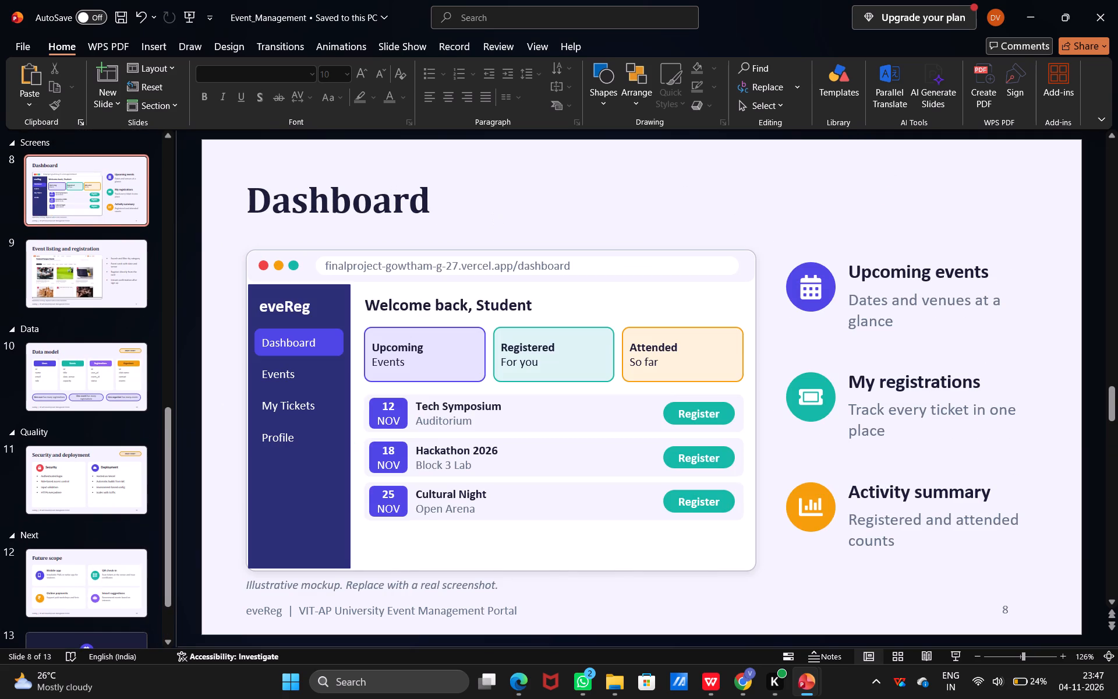
Append 76 to the "Welcome back, Student" heading in the Dashboard mockup.
left_click(603, 394)
left_click(622, 298)
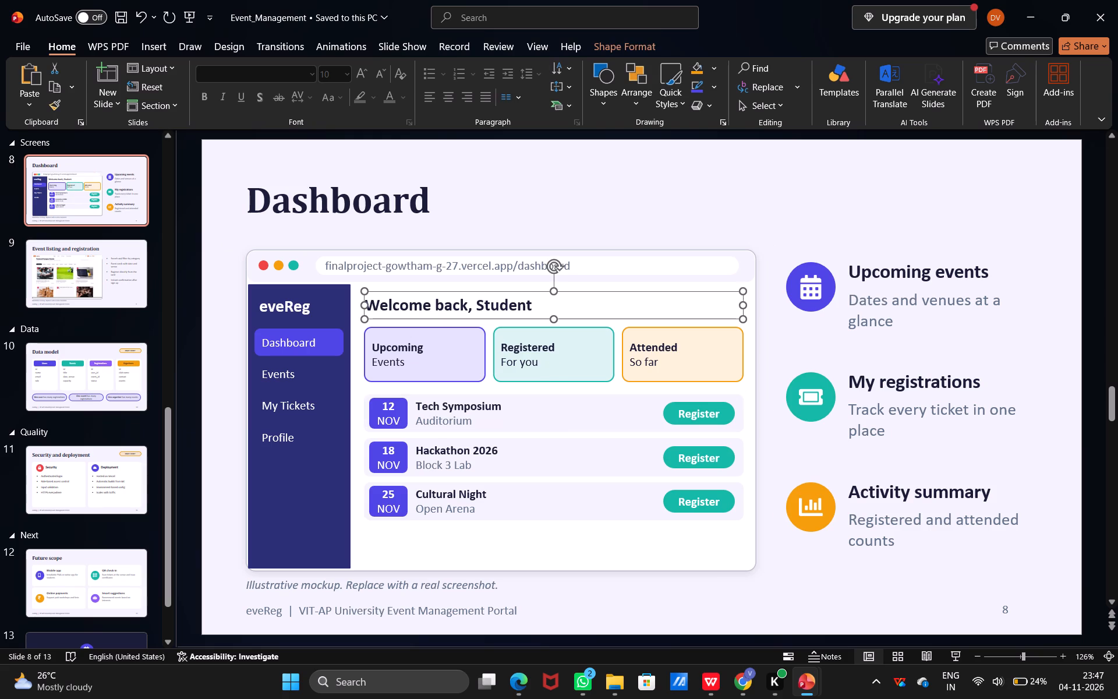
left_click(544, 305)
type("76")
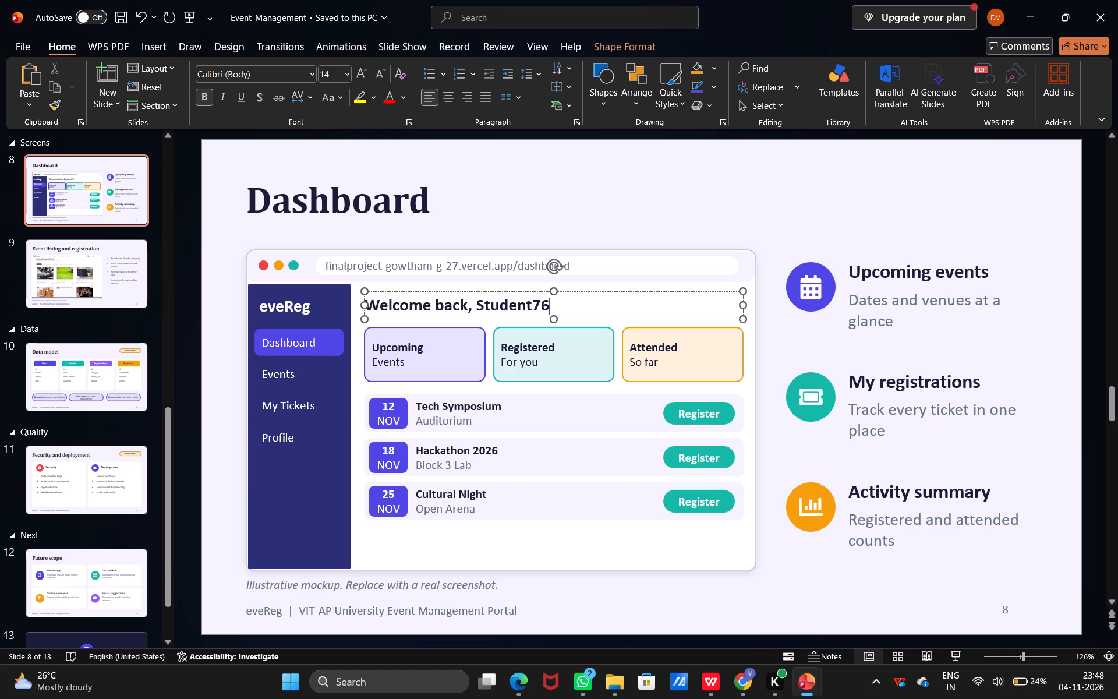
Cut the dark blue sidebar background shape from the Dashboard mockup.
left_click(243, 237)
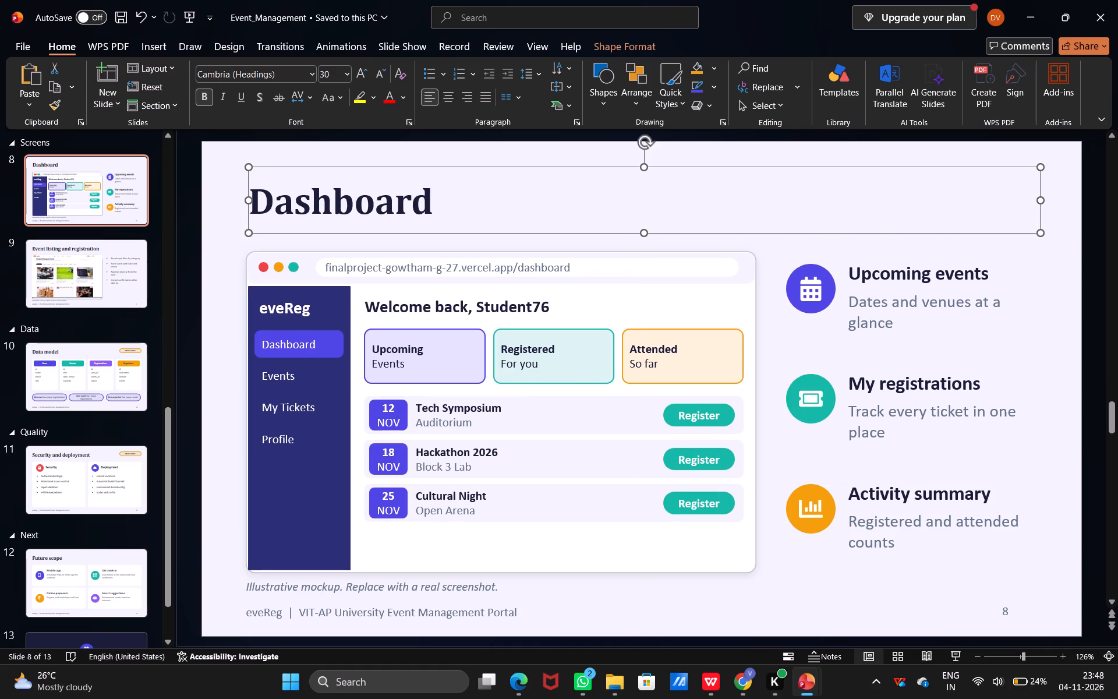
left_click(297, 285)
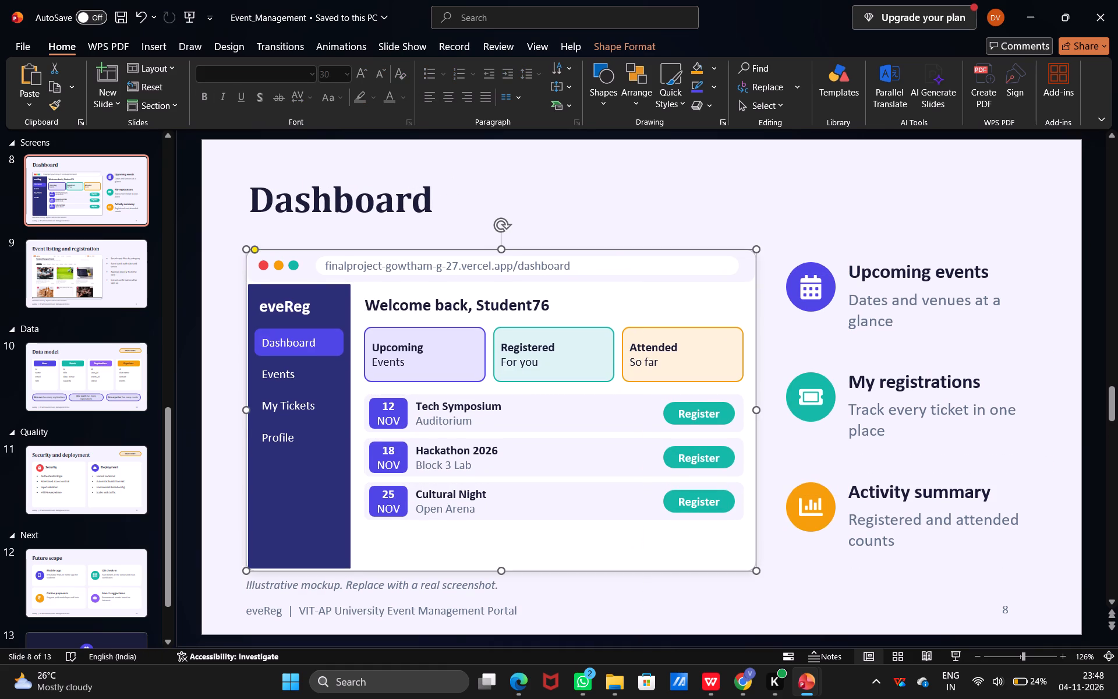
right_click(297, 285)
left_click(328, 299)
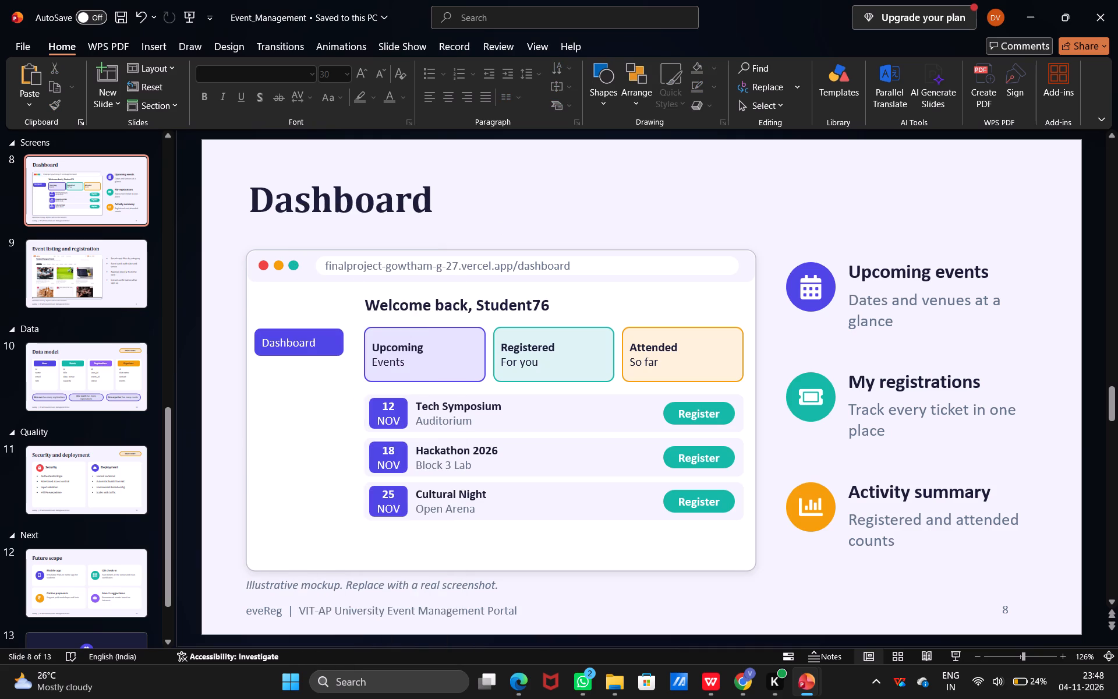
Delete the large white browser-window frame behind the Dashboard mockup.
left_click(302, 250)
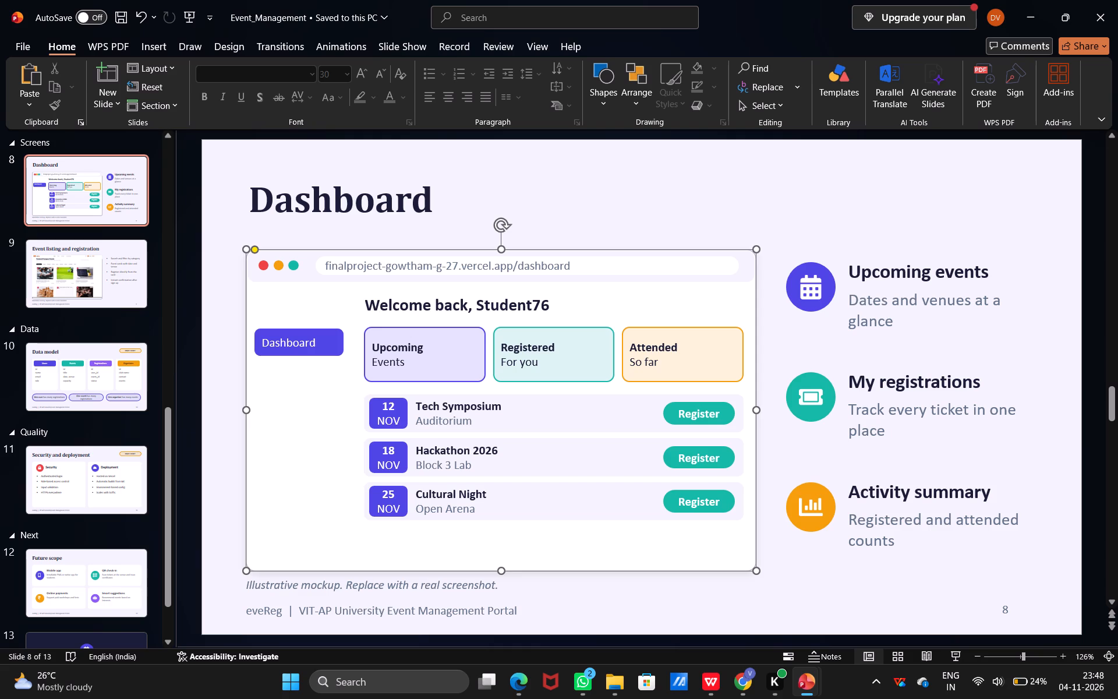
key("BackSpace")
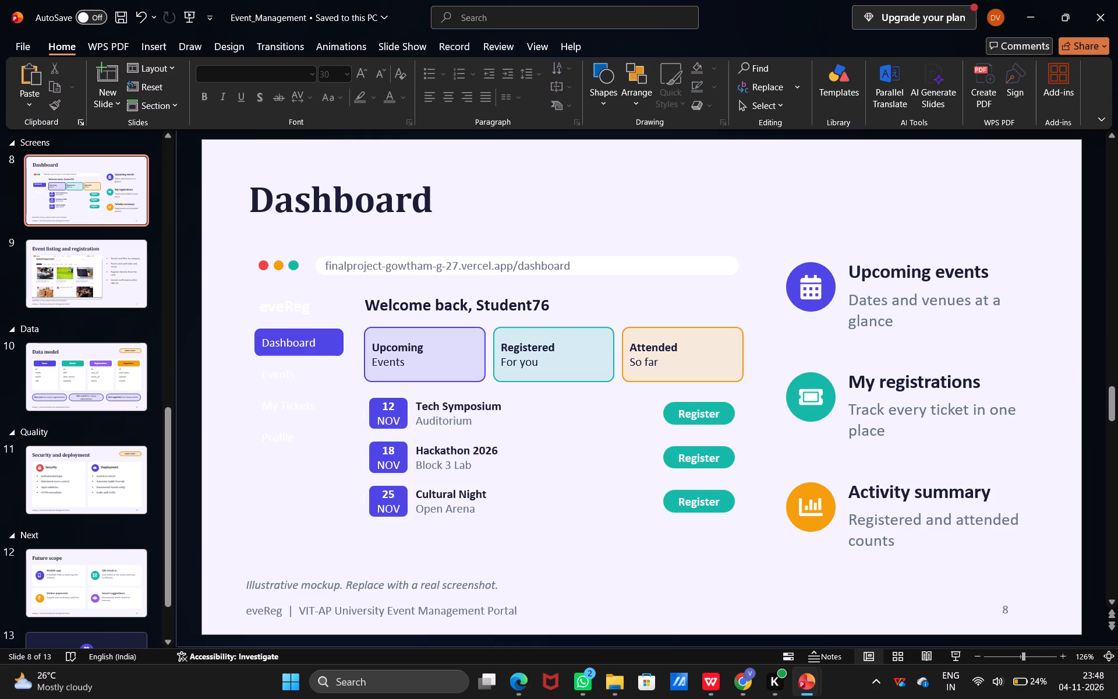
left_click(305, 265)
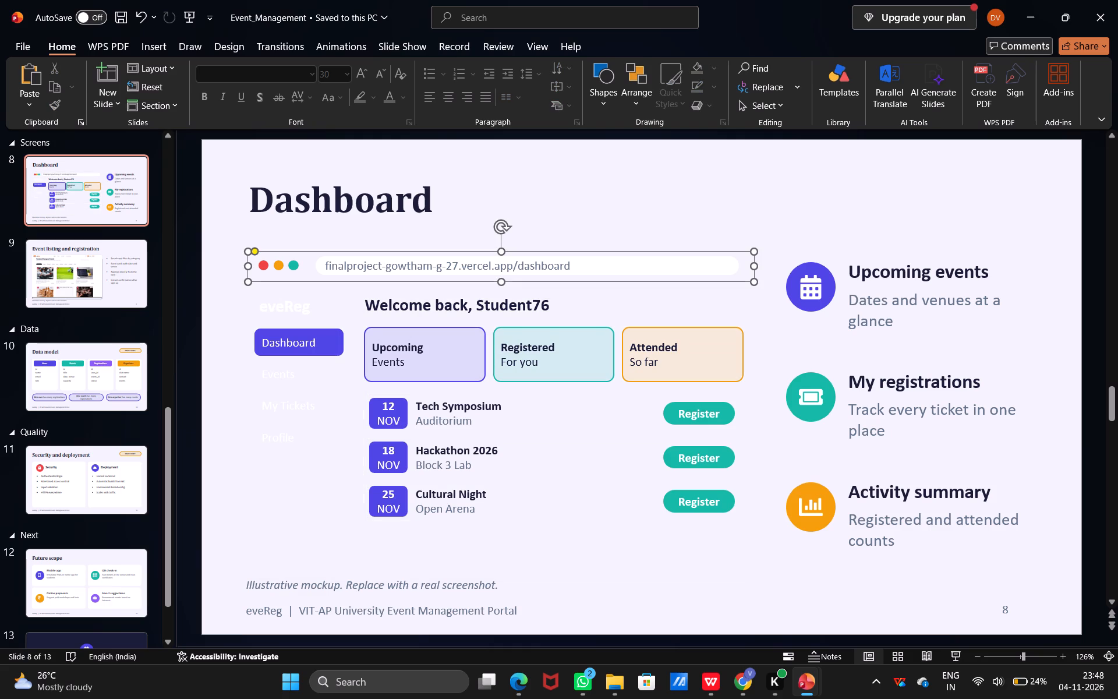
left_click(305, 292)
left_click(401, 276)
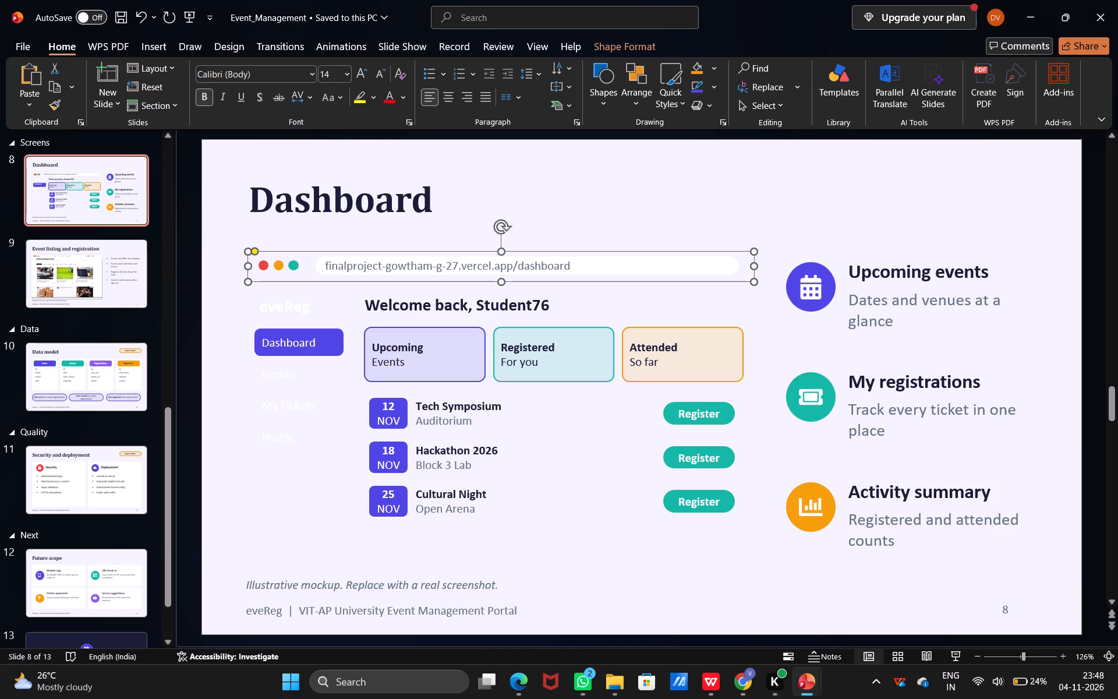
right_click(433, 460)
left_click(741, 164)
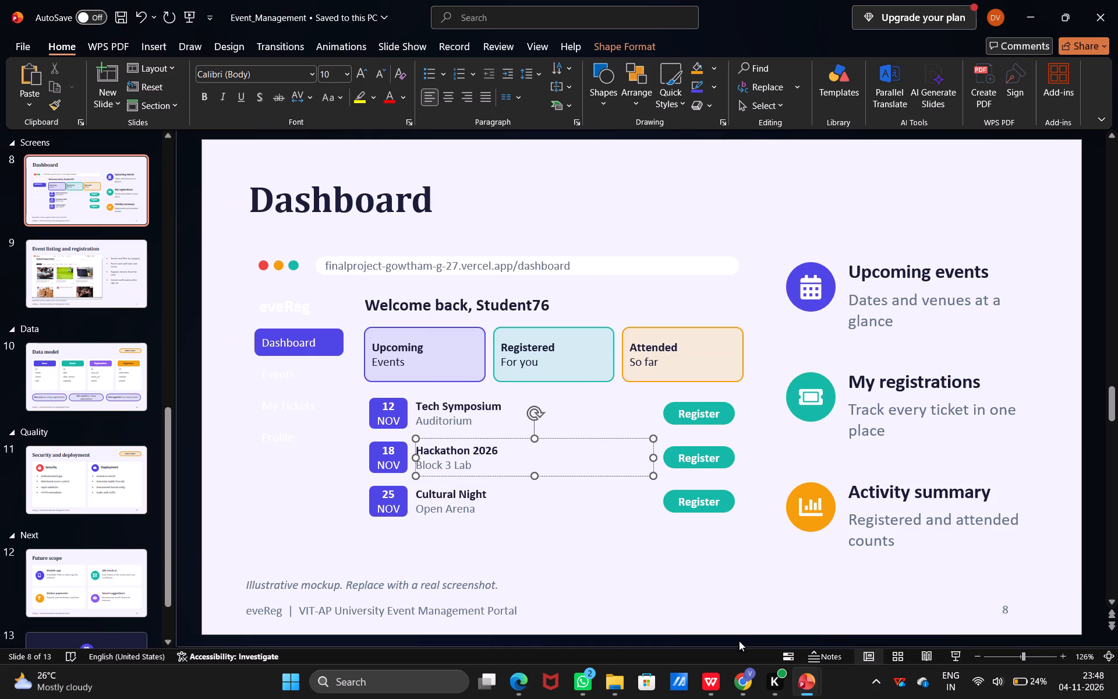
left_click(620, 686)
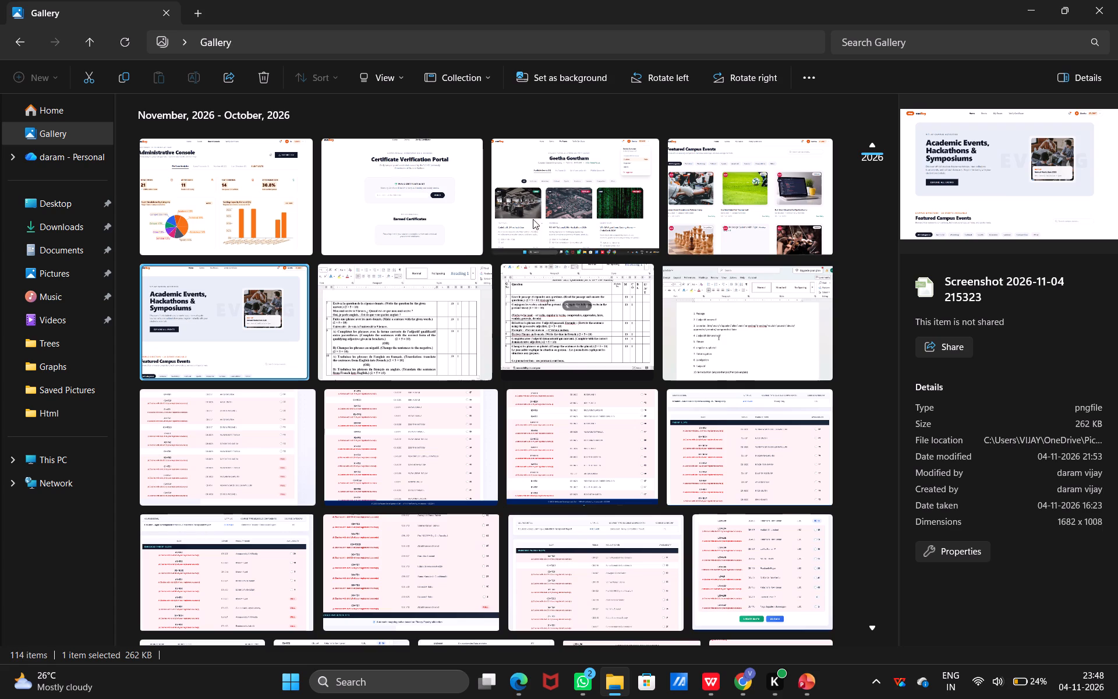
left_click(554, 224)
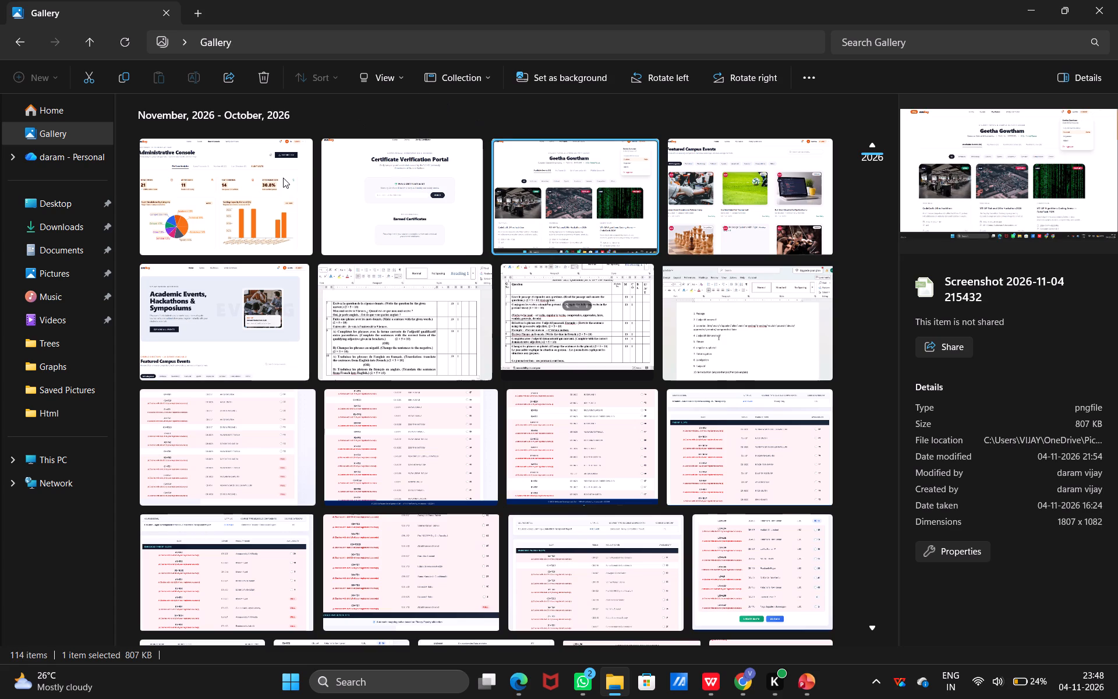
left_click(281, 312)
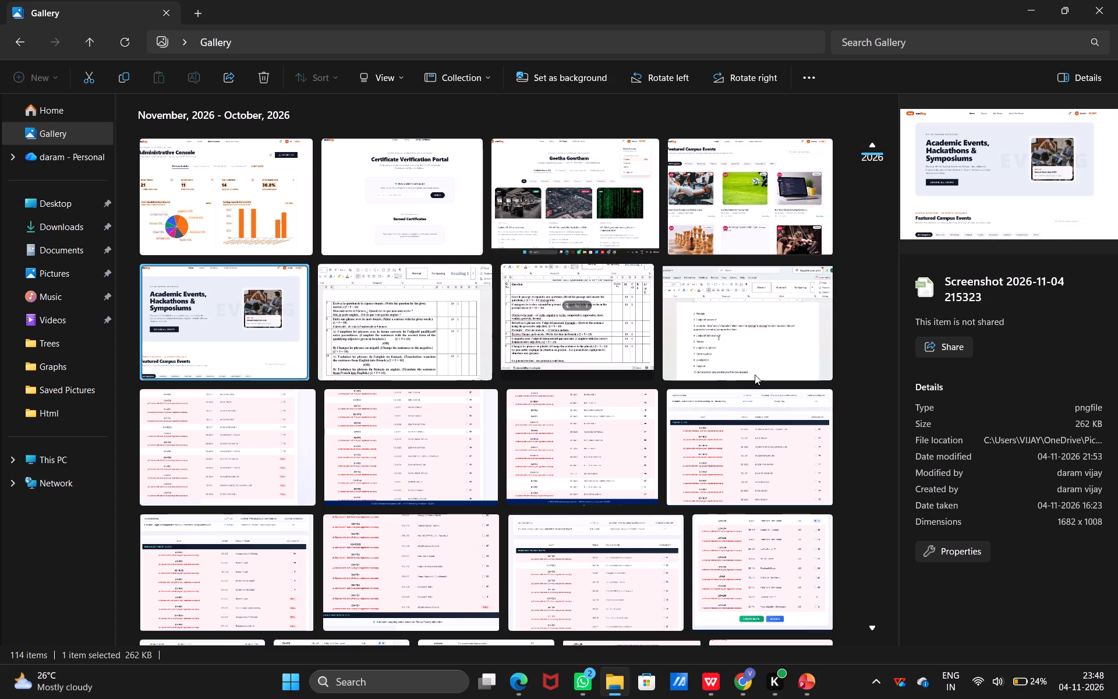
left_click(719, 359)
left_click(554, 181)
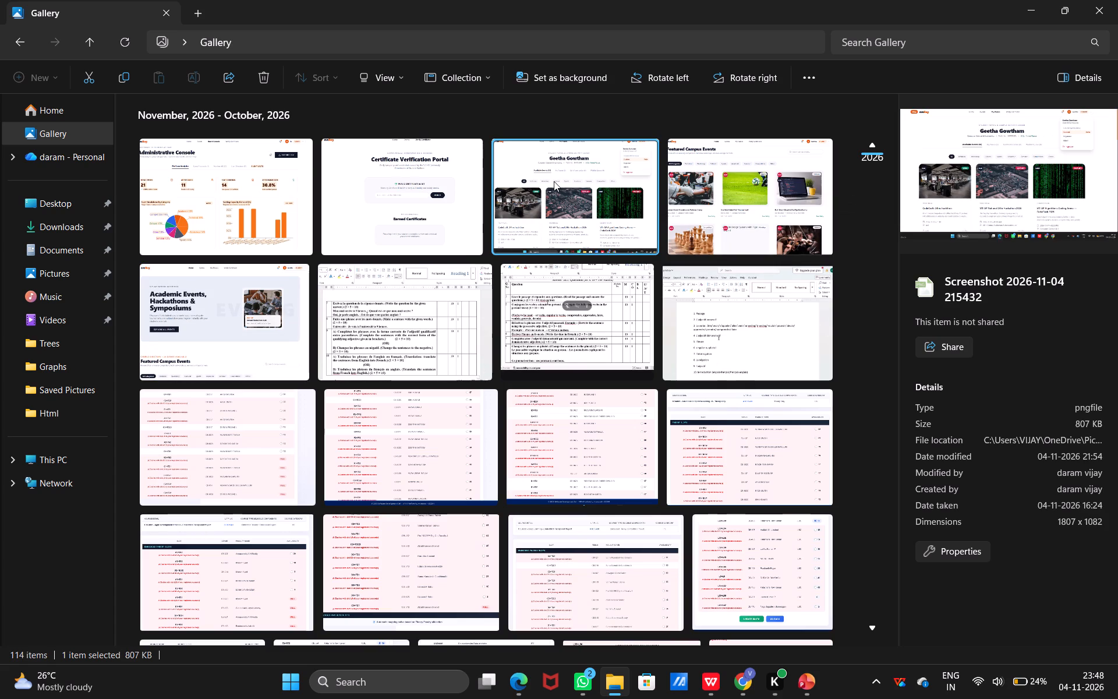
left_click(720, 193)
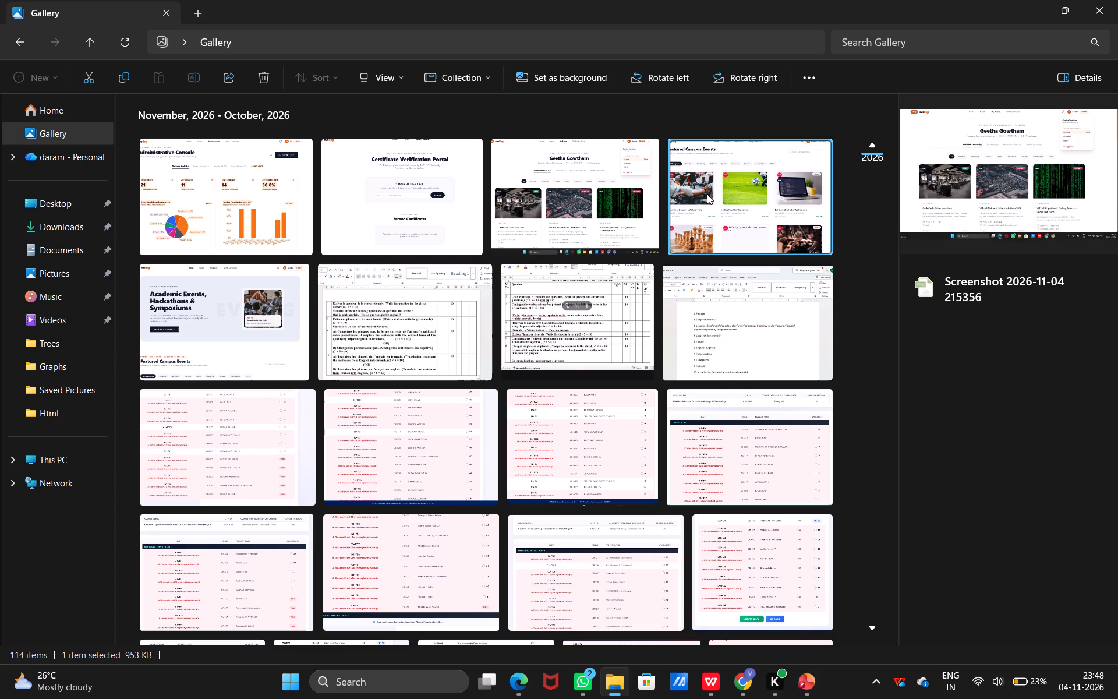
double_click(581, 200)
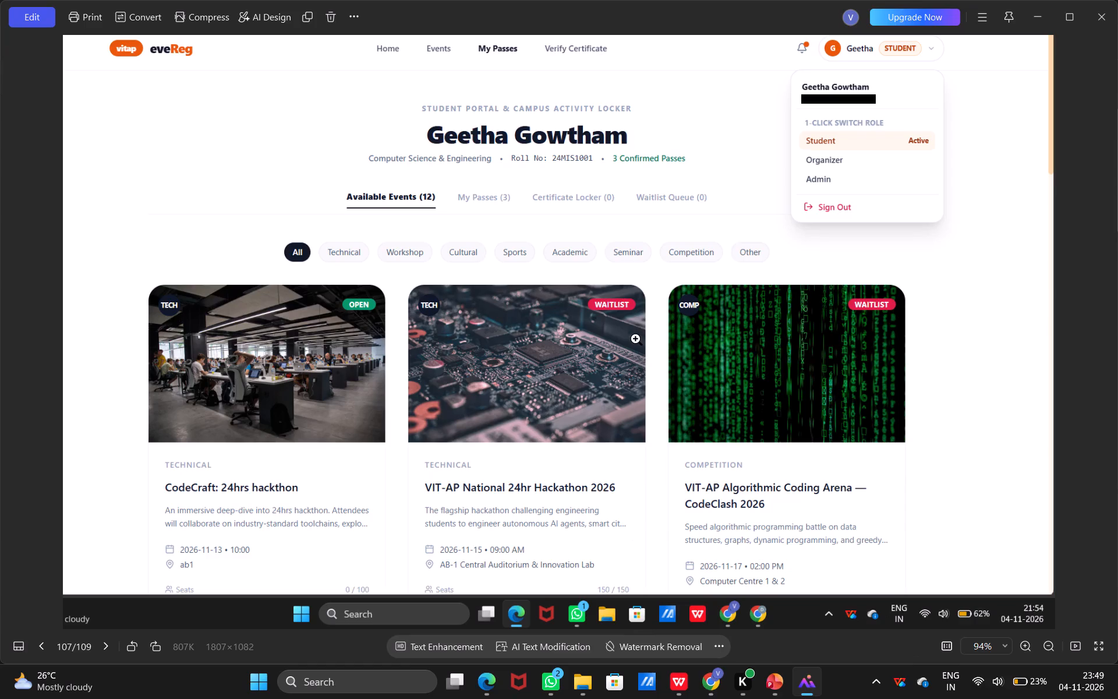
right_click(622, 294)
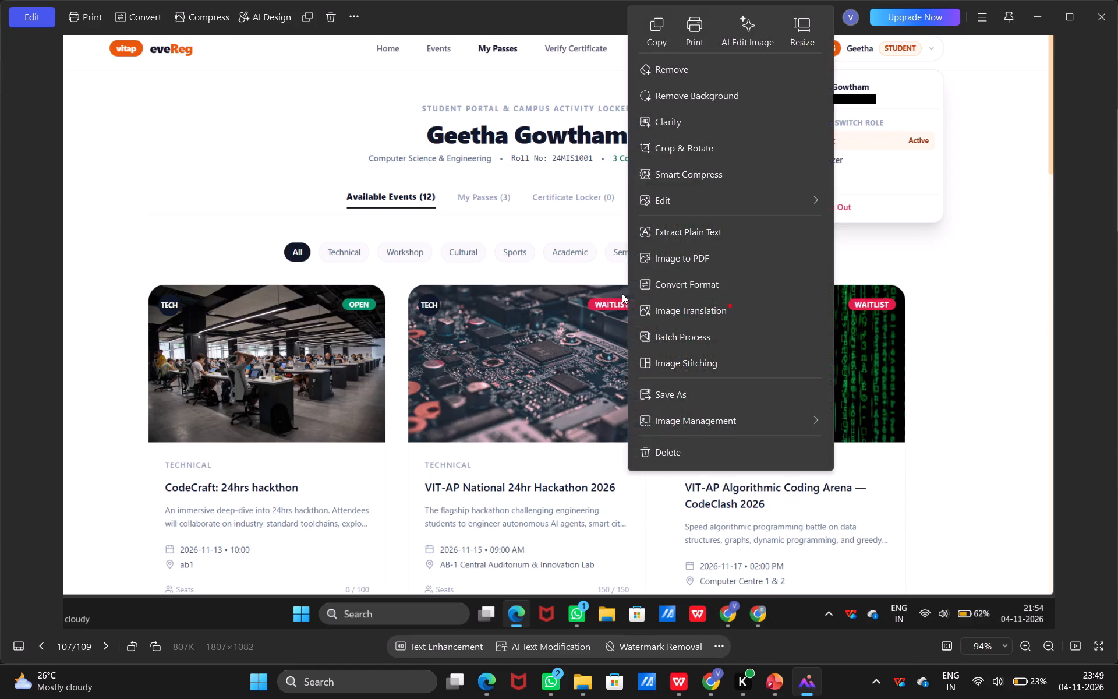
left_click(658, 23)
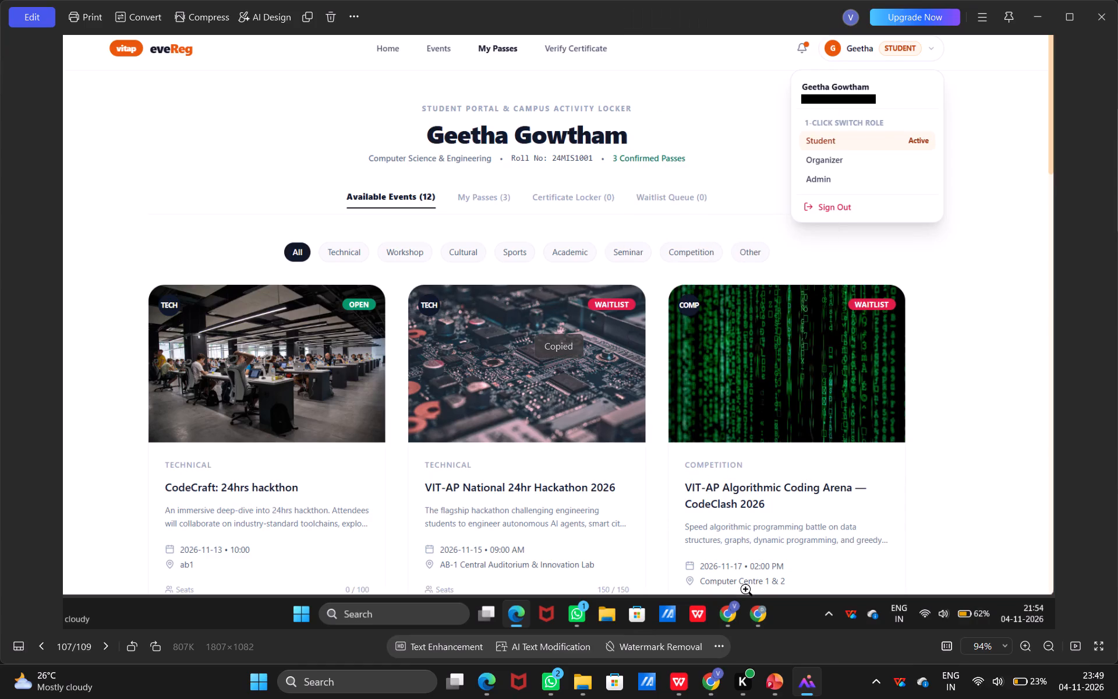
left_click(830, 641)
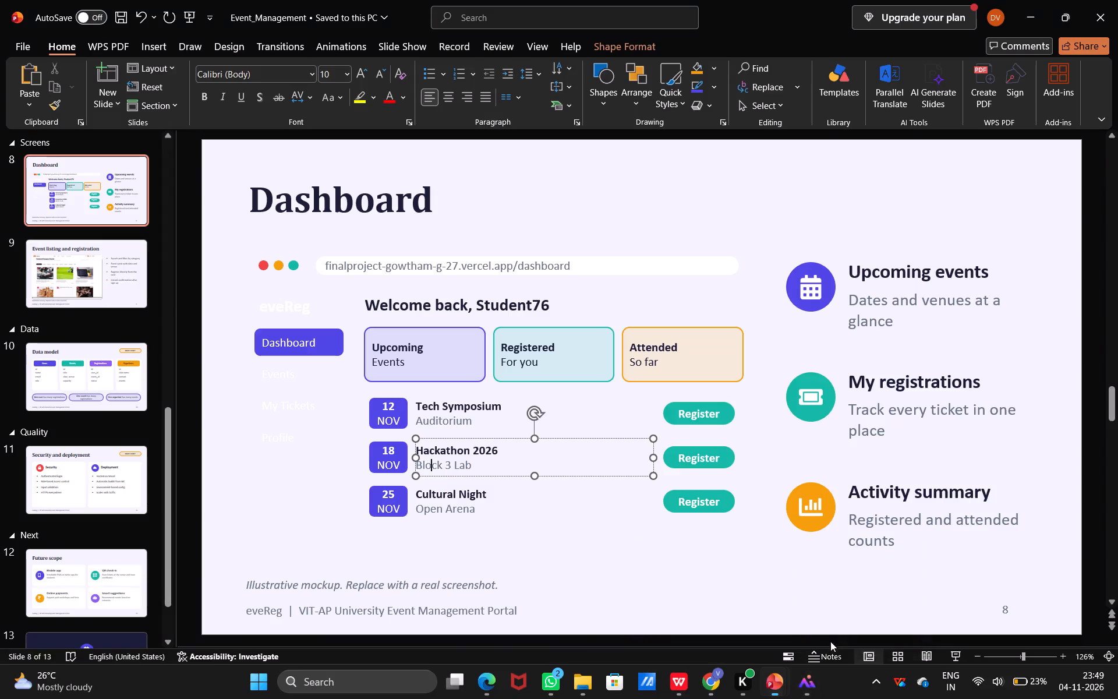
key("ctrl+v")
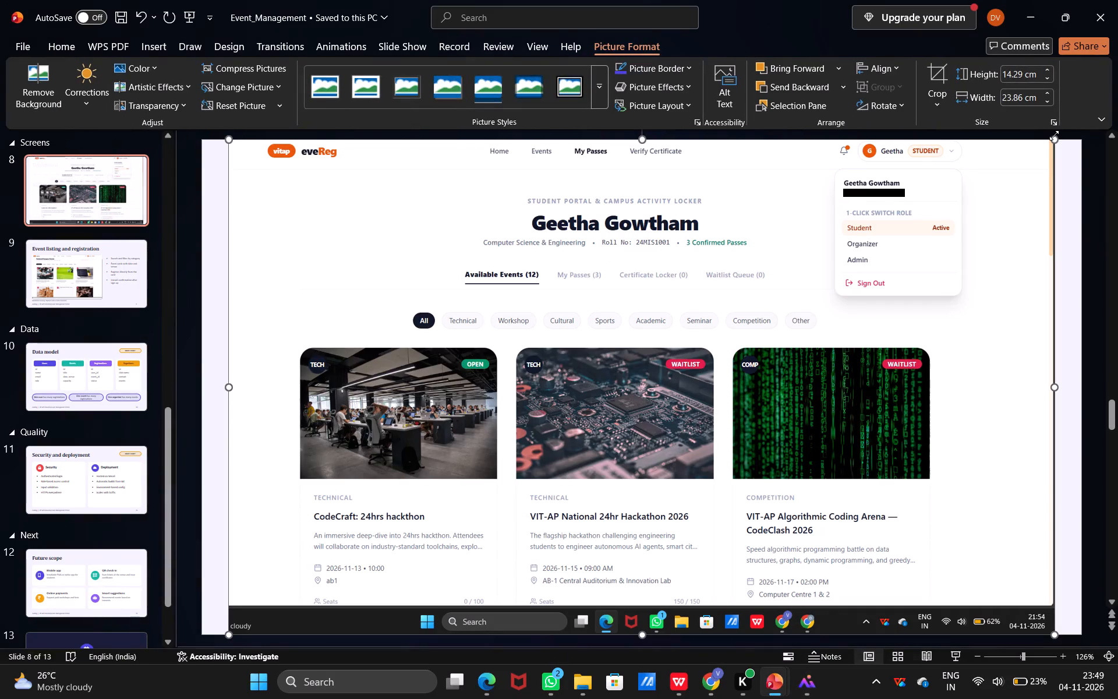
Shrink the student portal screenshot to about 9.91 × 16.54 cm and position it over the Dashboard mockup, beside the feature icons.
left_click_drag(1054, 135, 521, 291)
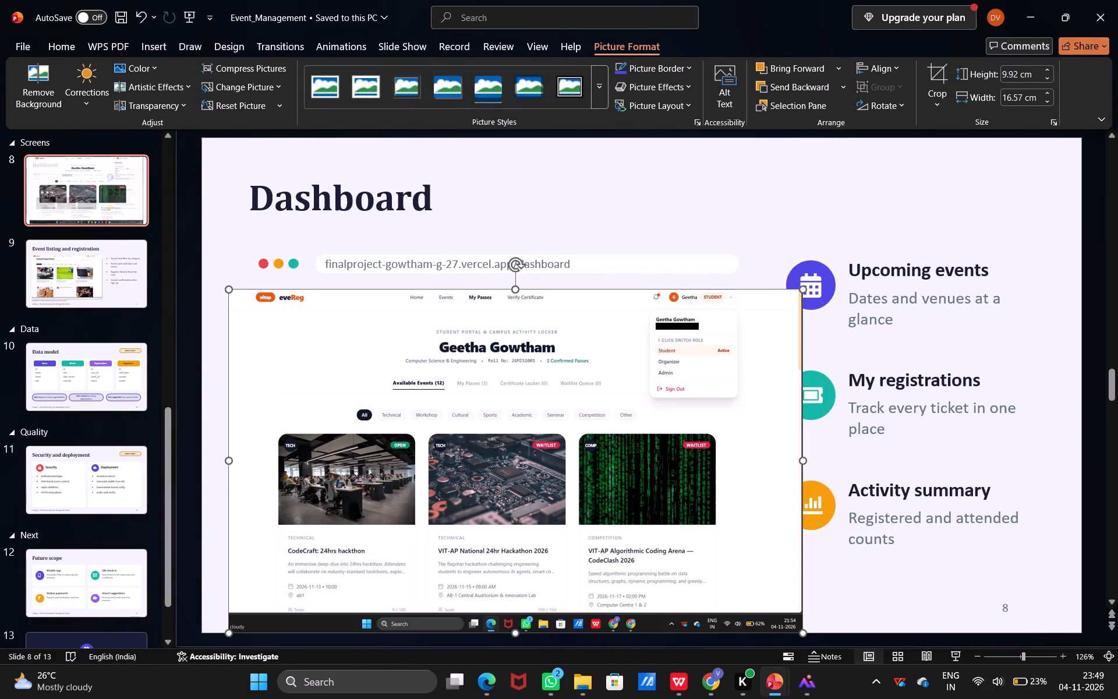
left_click_drag(532, 379, 509, 341)
left_click_drag(205, 252, 212, 255)
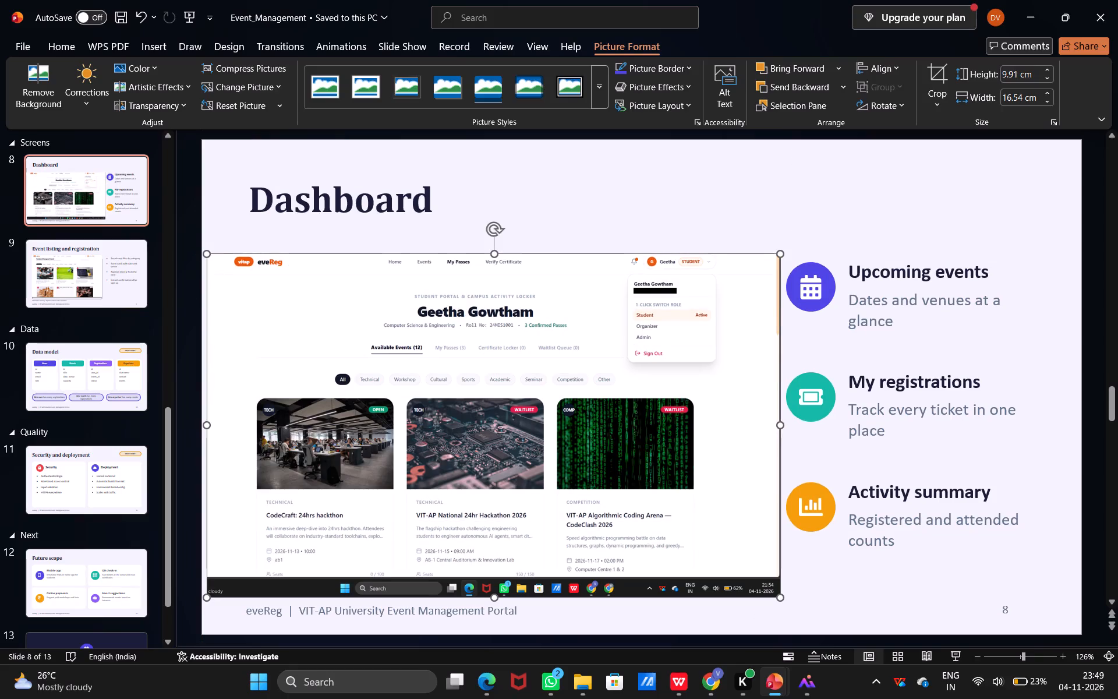
left_click_drag(780, 411, 771, 411)
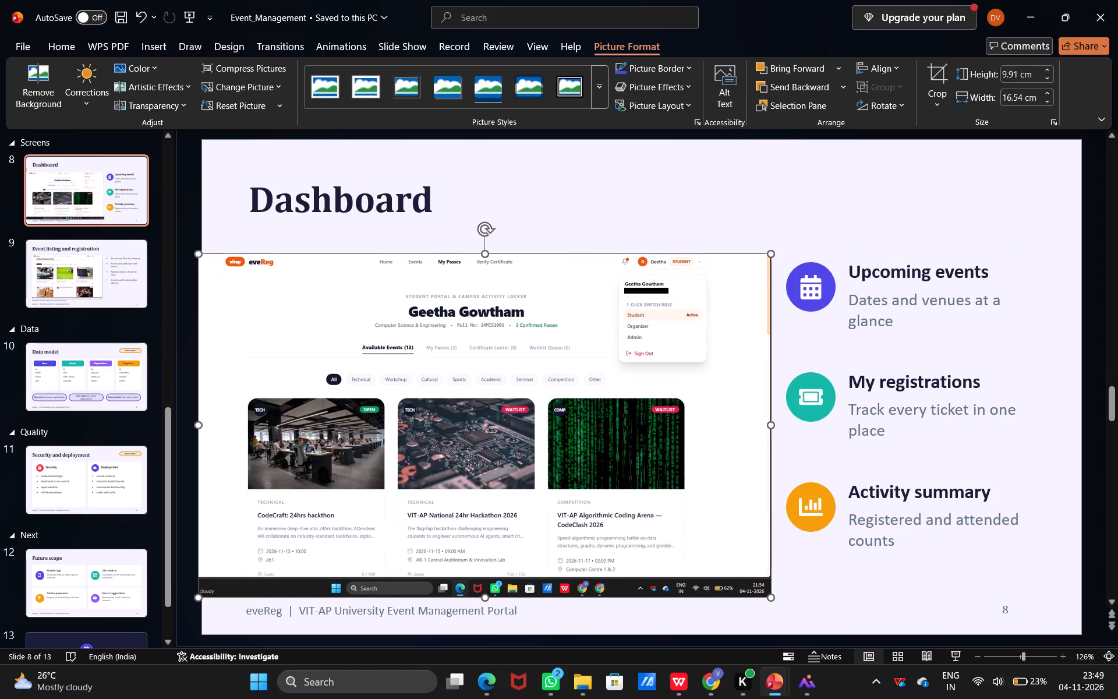
left_click(706, 213)
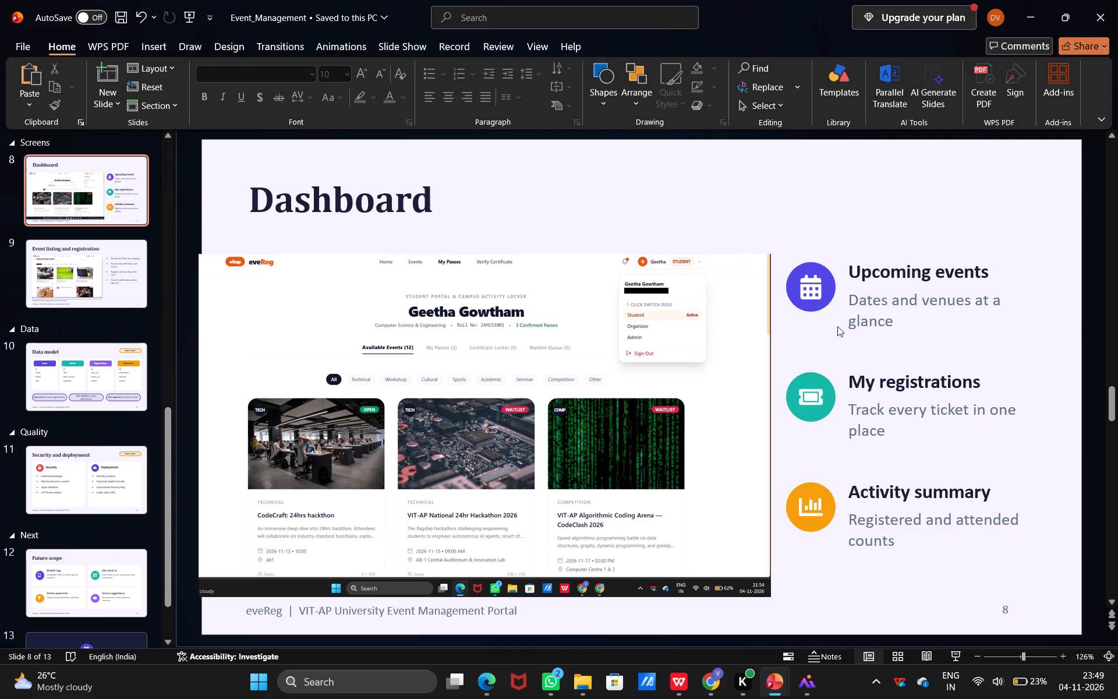
Save the Event_Management presentation.
key("ctrl+s")
key("ctrl+s")
key("ctrl+s")
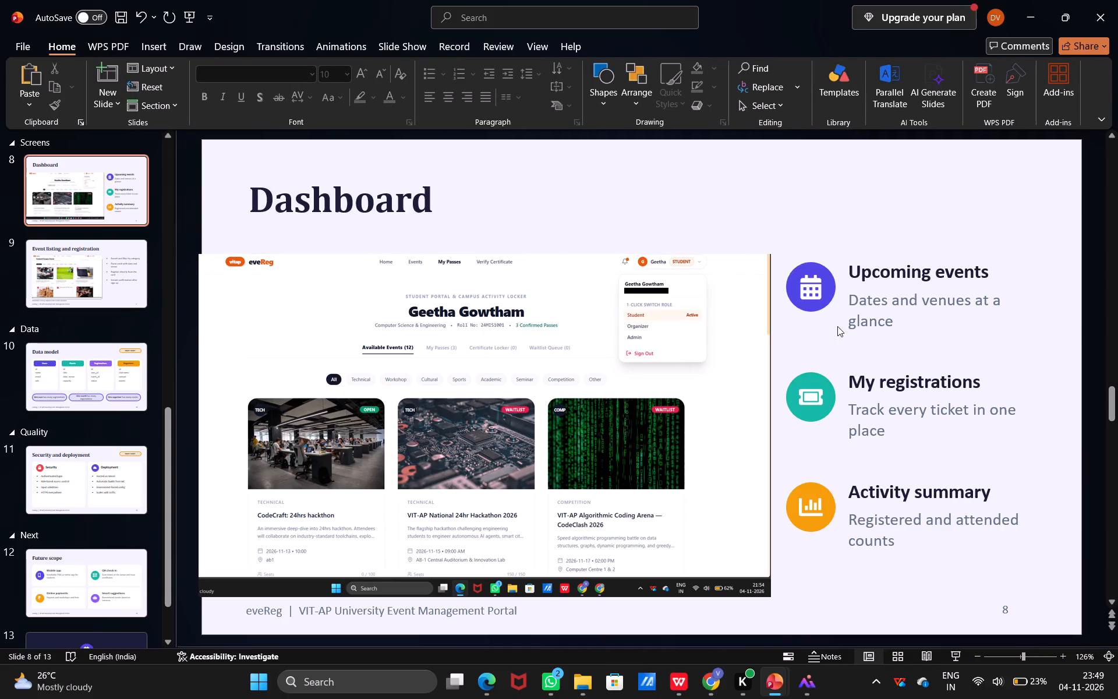
key("ctrl+s")
left_click(94, 9)
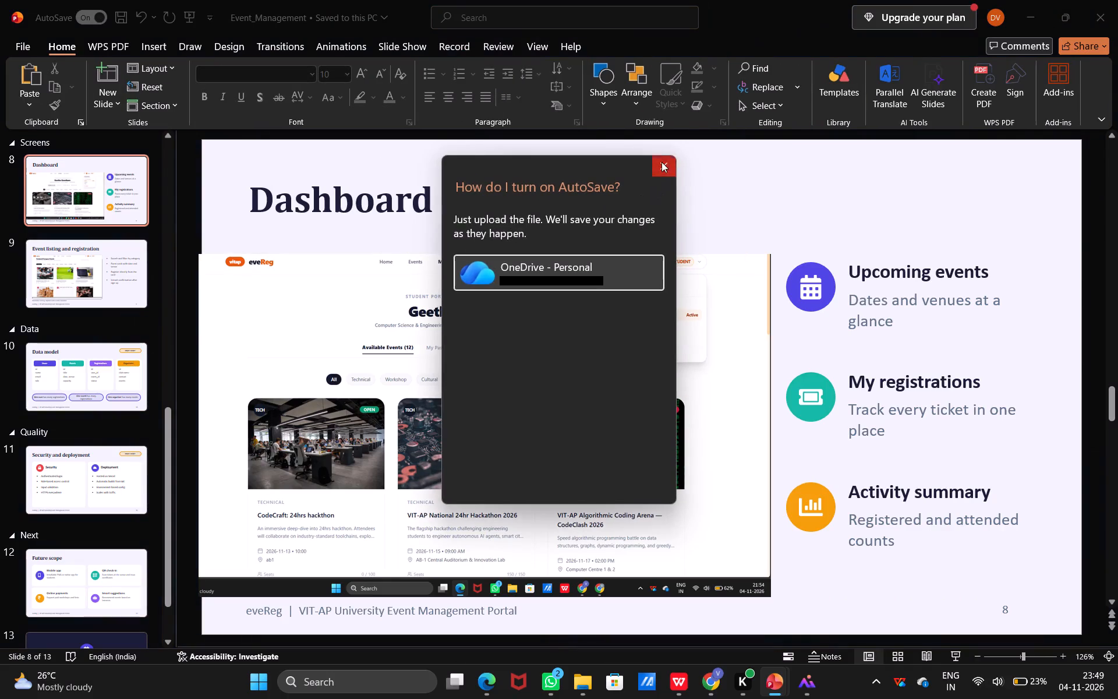
left_click(661, 162)
key("ctrl+s")
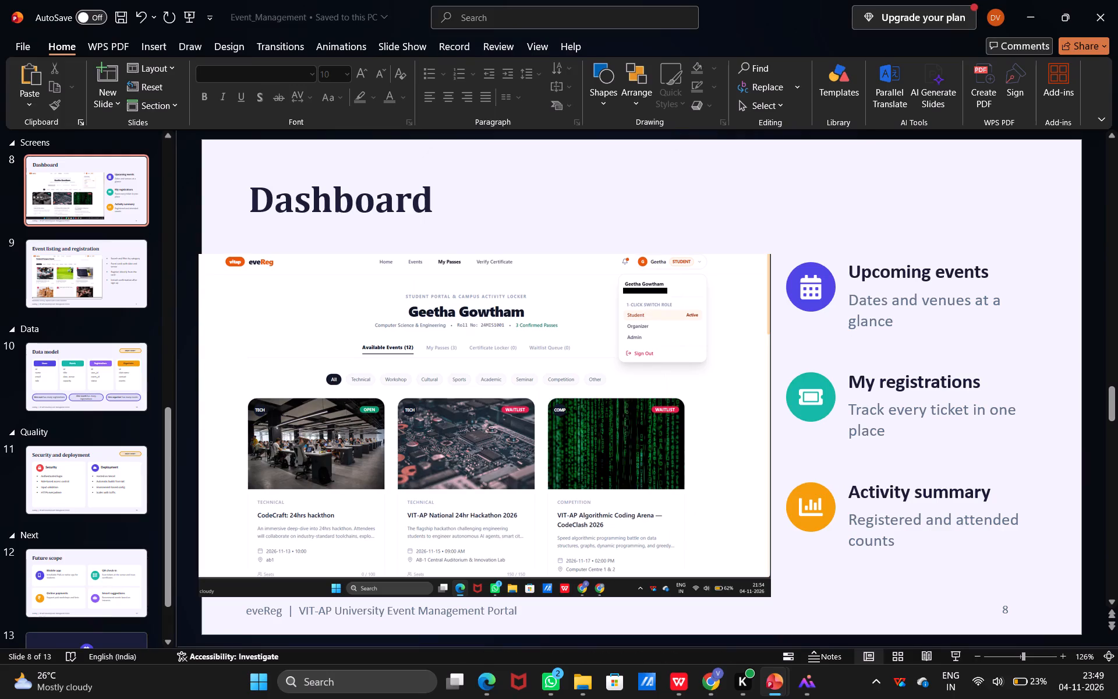